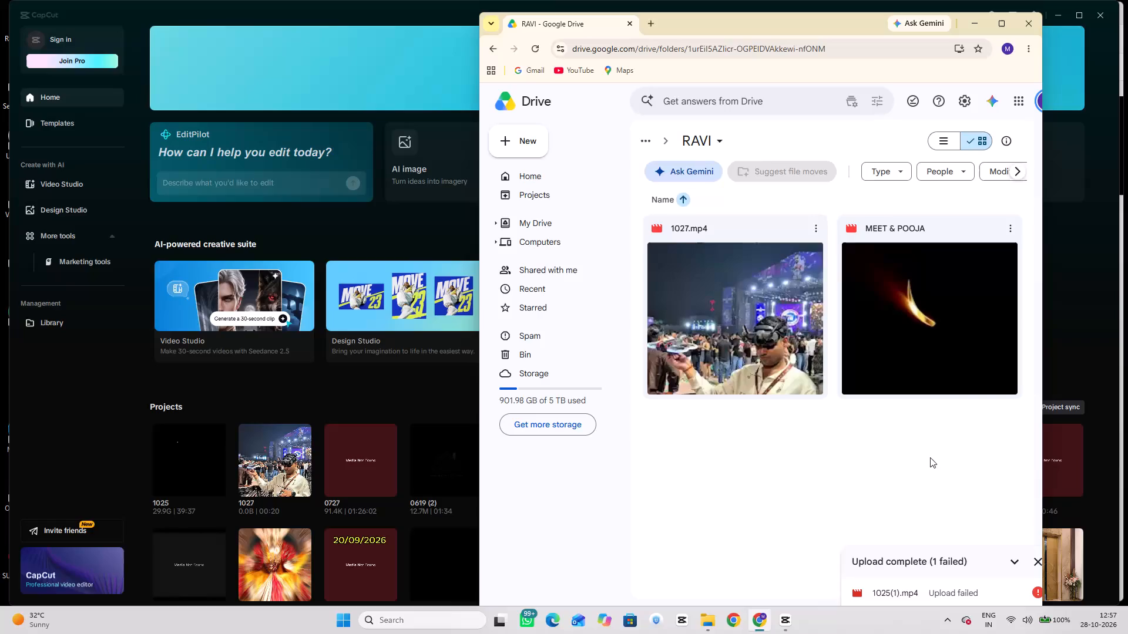
# Retry the failed upload of 1025(1).mp4 to the RAVI folder in Google Drive.
pyautogui.click(649, 22)
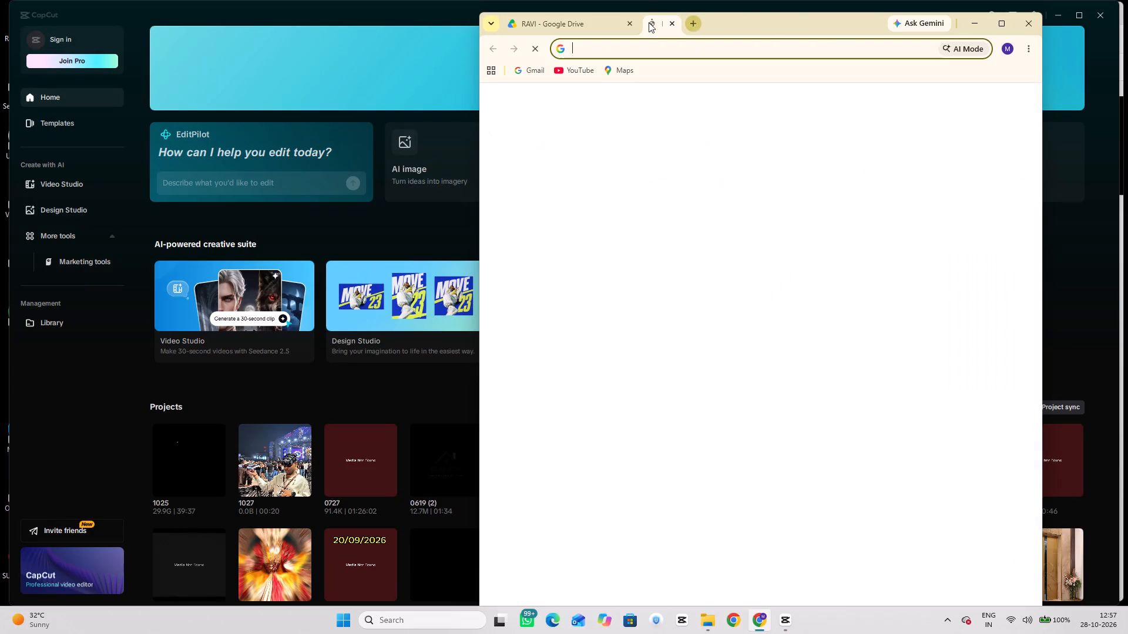
pyautogui.click(588, 17)
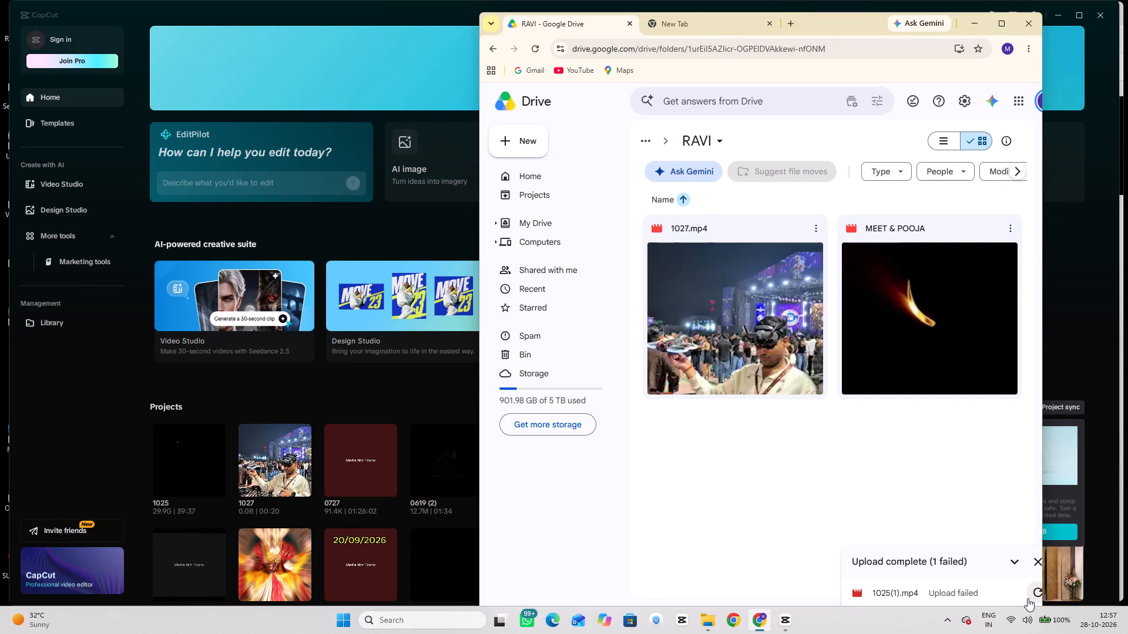
pyautogui.click(1031, 595)
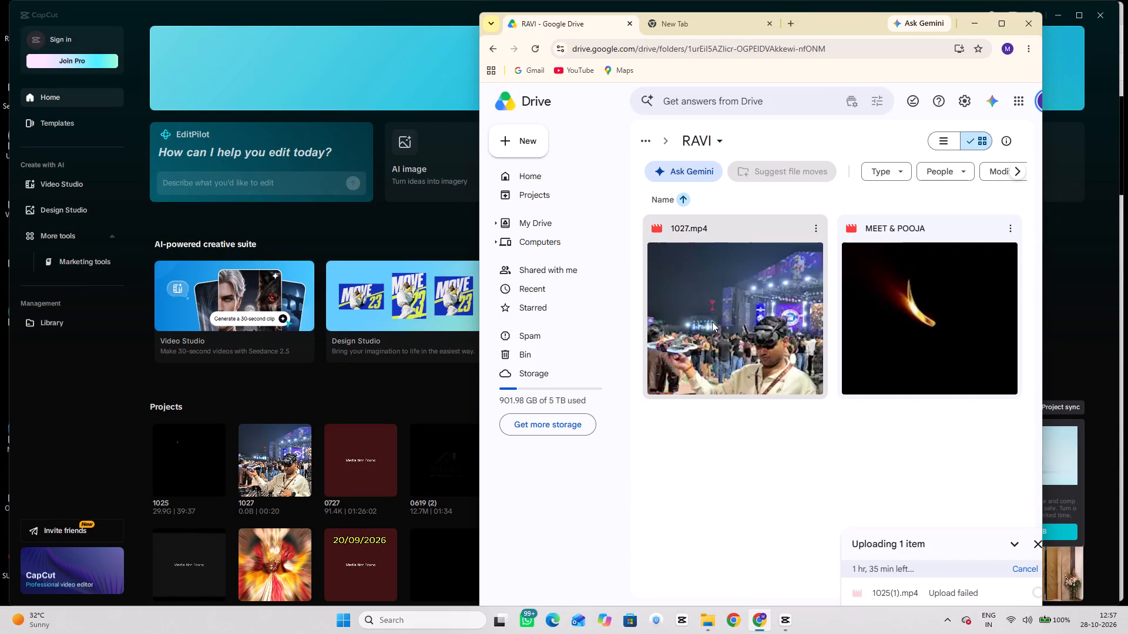
# Search the web for CANA in the new tab, choose the Canva suggestion and open the Canva account login result.
pyautogui.click(710, 21)
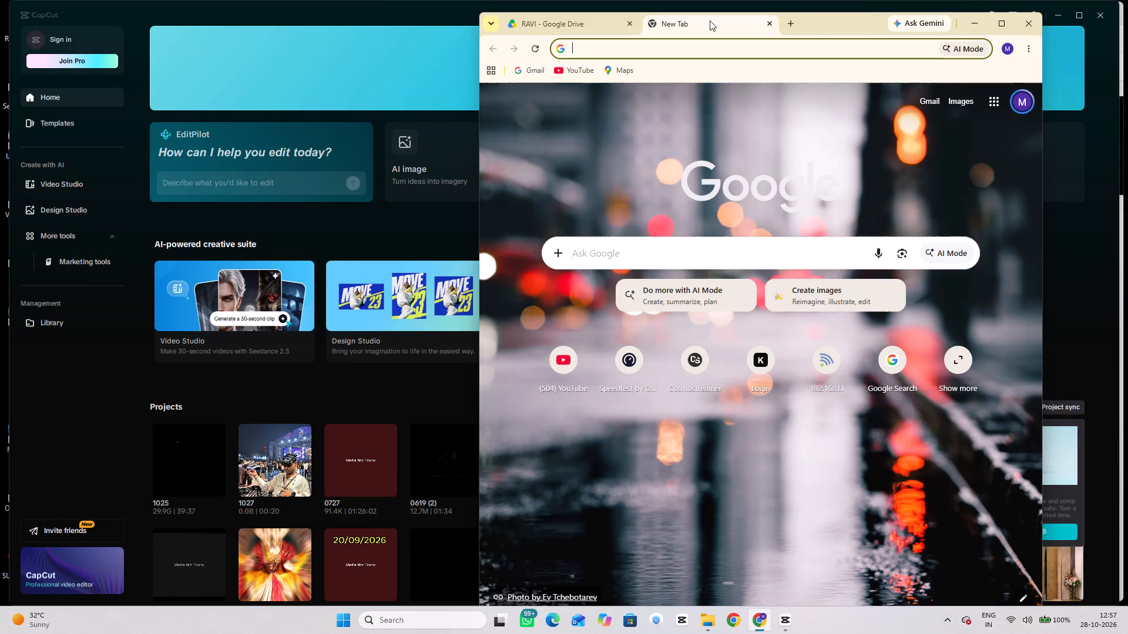
pyautogui.write('CANA')
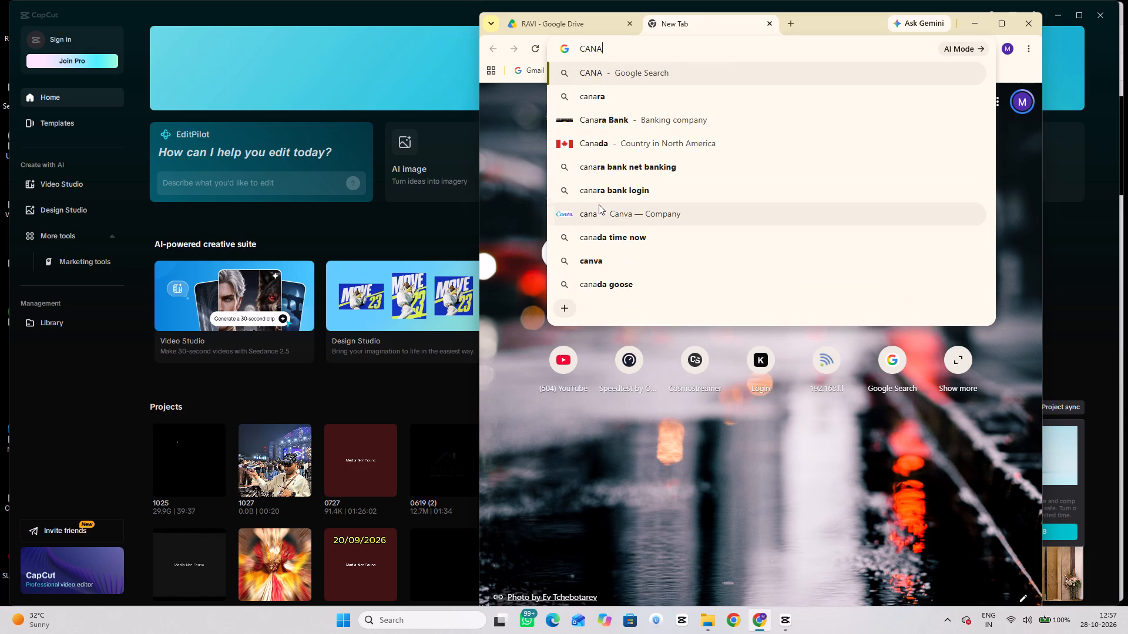
pyautogui.click(599, 208)
pyautogui.click(603, 239)
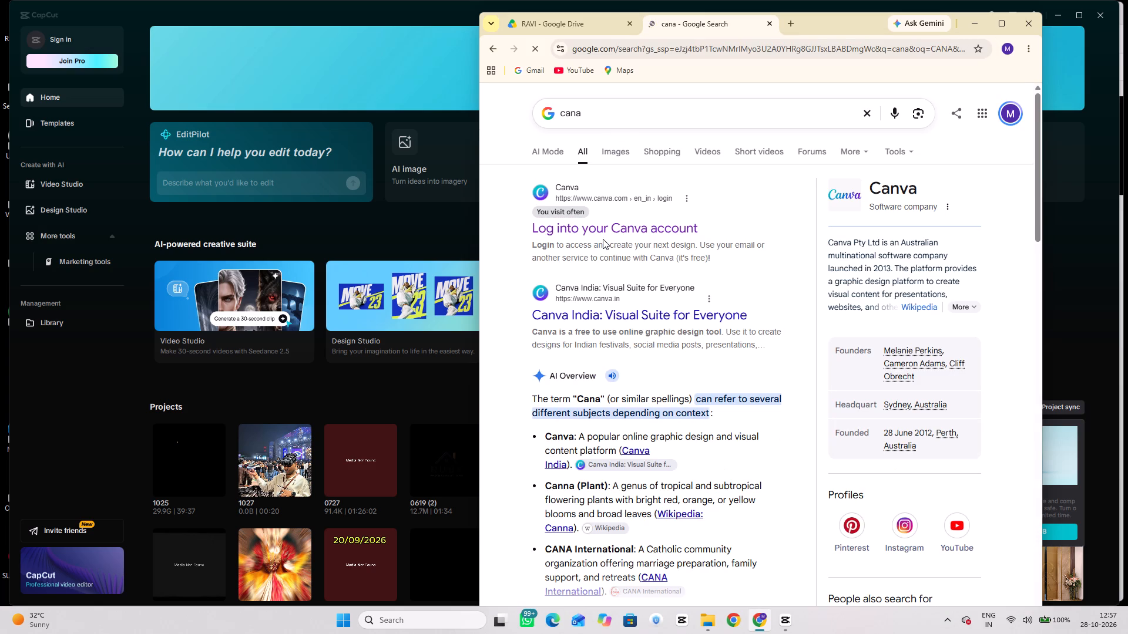
pyautogui.click(607, 231)
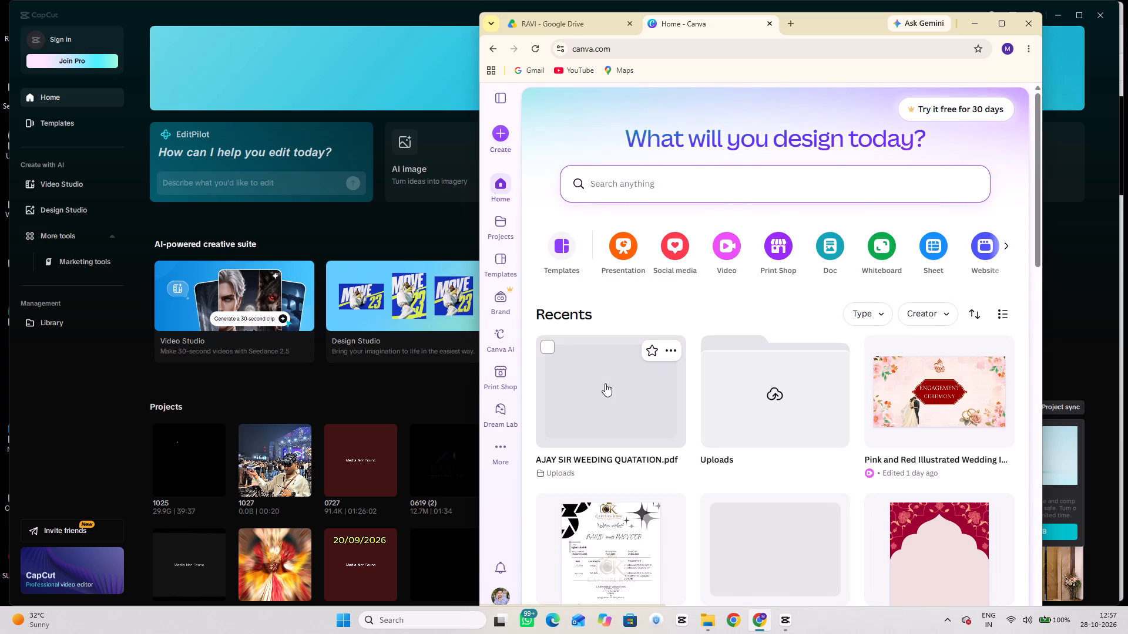
# Open the recent design AJAY SIR WEEDING QUATATION.pdf from the Canva home page.
pyautogui.click(606, 386)
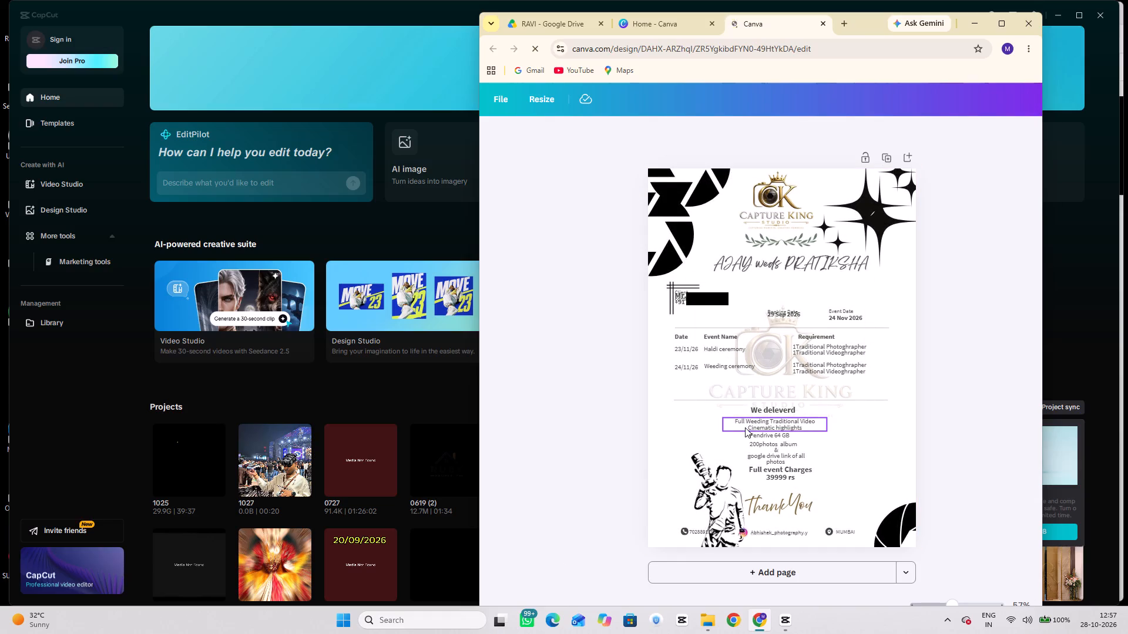
# Open the Date column text beside the Haldi ceremony row of the quotation for editing.
pyautogui.click(680, 352)
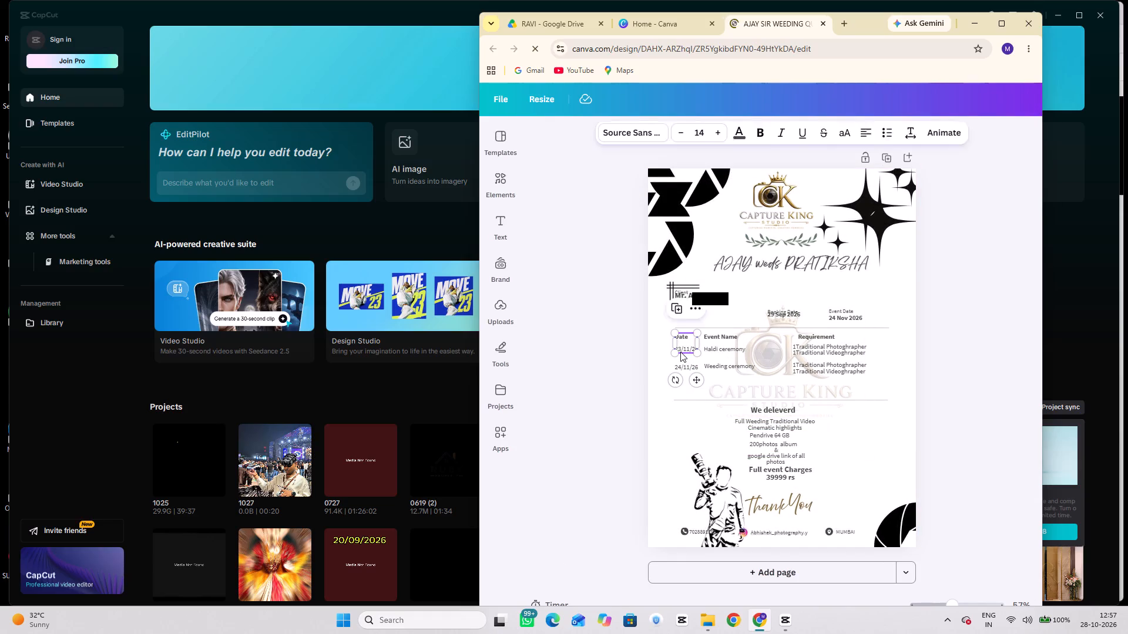
pyautogui.doubleClick(680, 352)
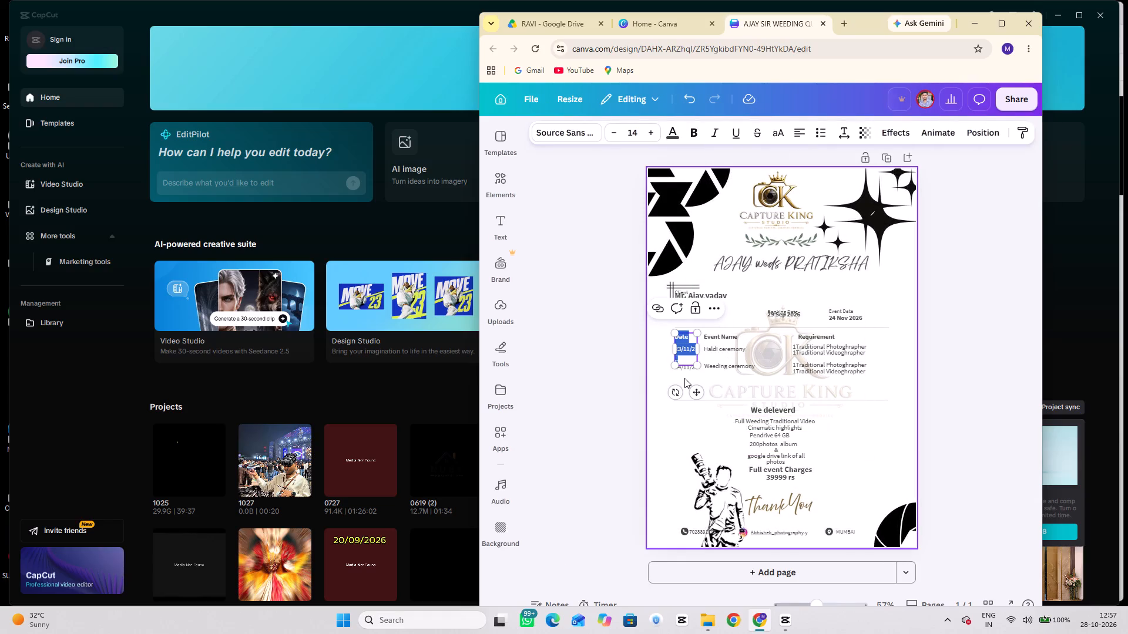
pyautogui.click(684, 377)
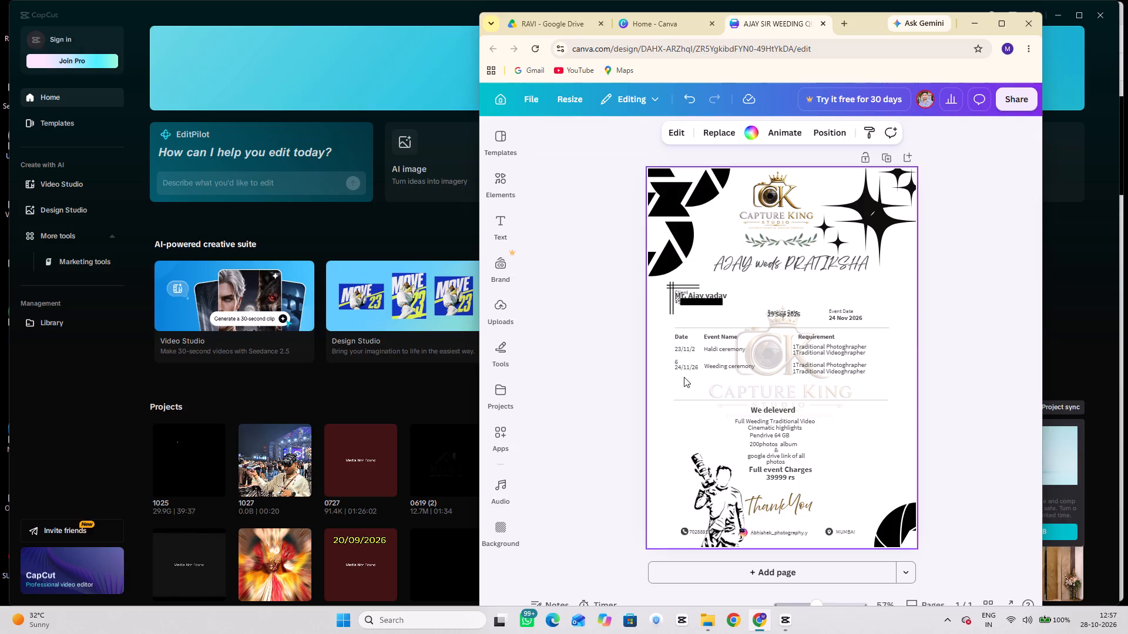
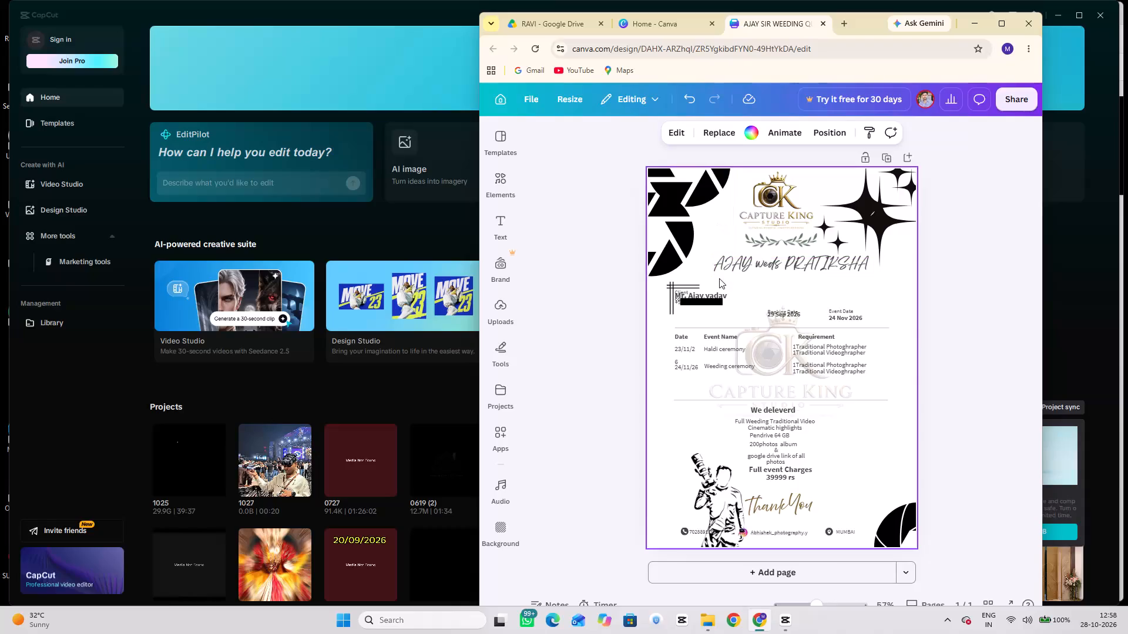
# Switch from the wedding quotation design to WhatsApp.
pyautogui.scroll(-3, 850, 342)
pyautogui.hscroll(-1, 850, 342)
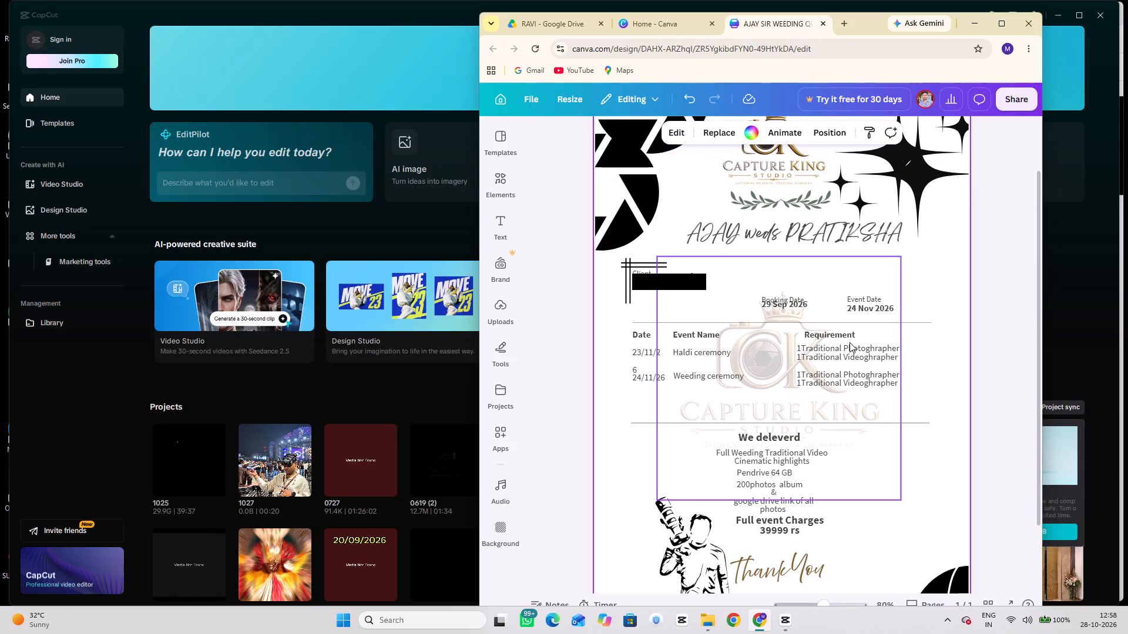
pyautogui.click(523, 617)
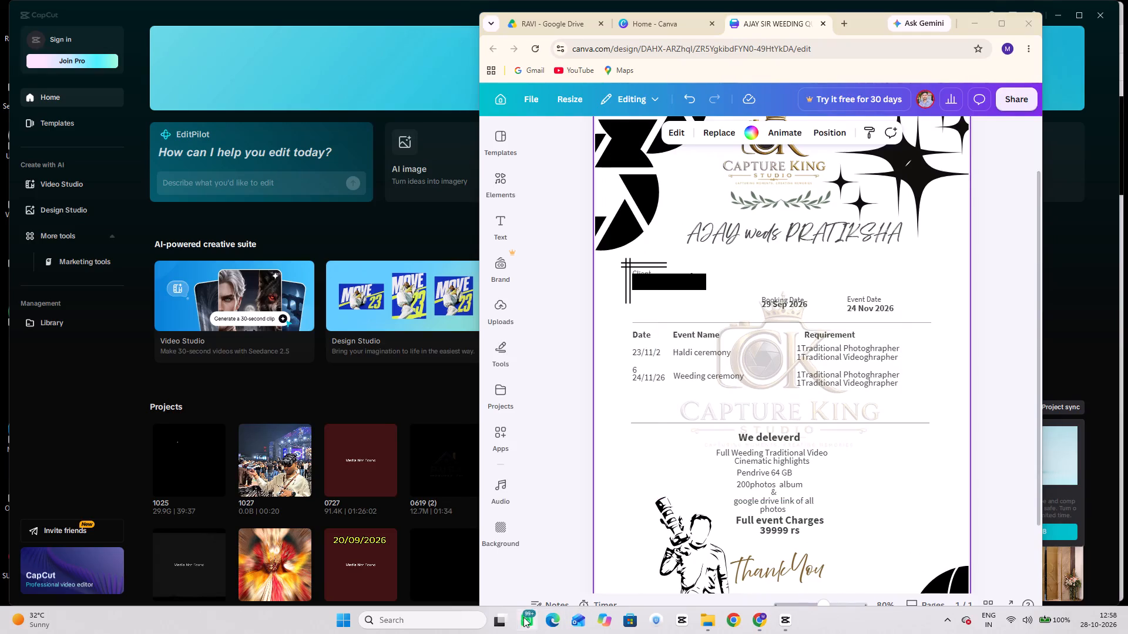
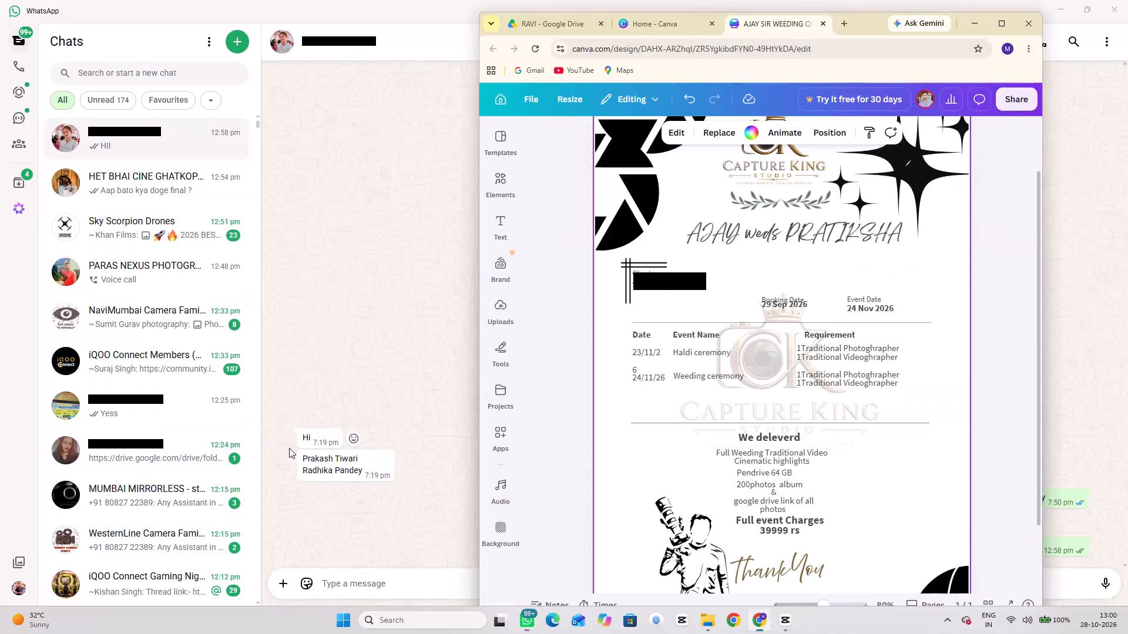
# Replace the groom's name AJAY in the quotation's couple title with Prakash.
pyautogui.doubleClick(711, 245)
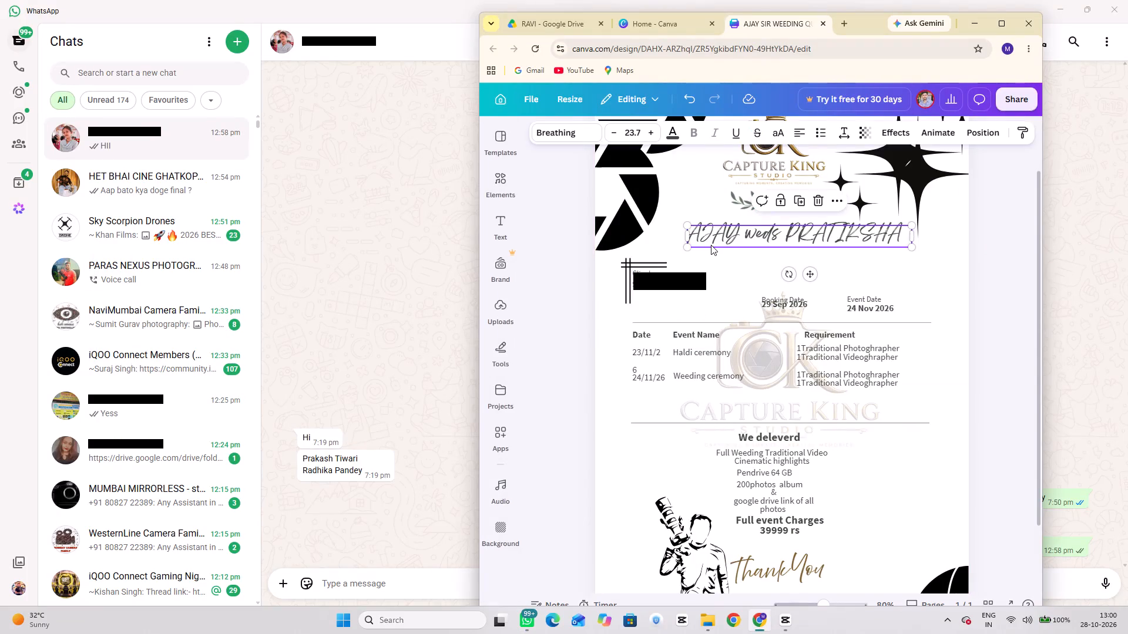
pyautogui.click(737, 235)
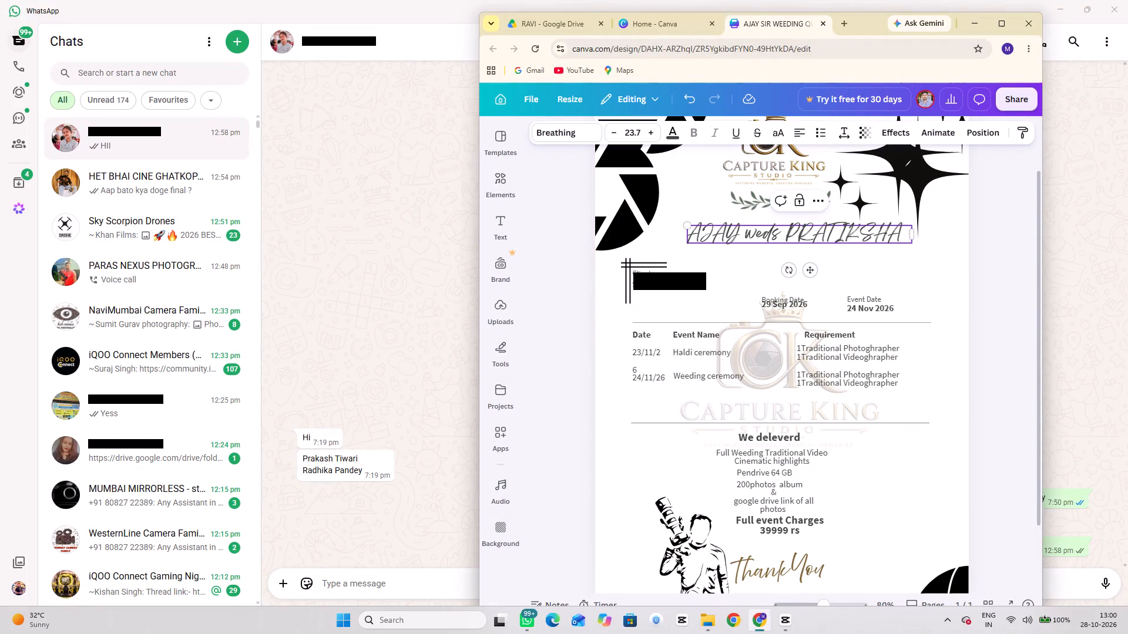
pyautogui.press('BackSpace')
pyautogui.press('BackSpace')
pyautogui.press('BackSpace')
pyautogui.press('BackSpace')
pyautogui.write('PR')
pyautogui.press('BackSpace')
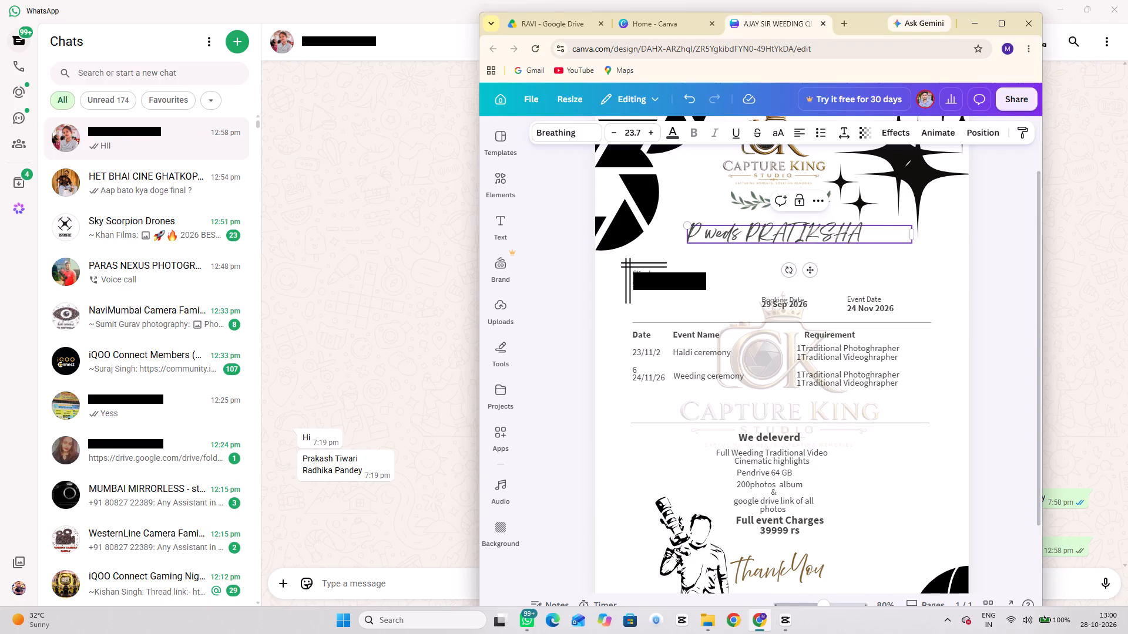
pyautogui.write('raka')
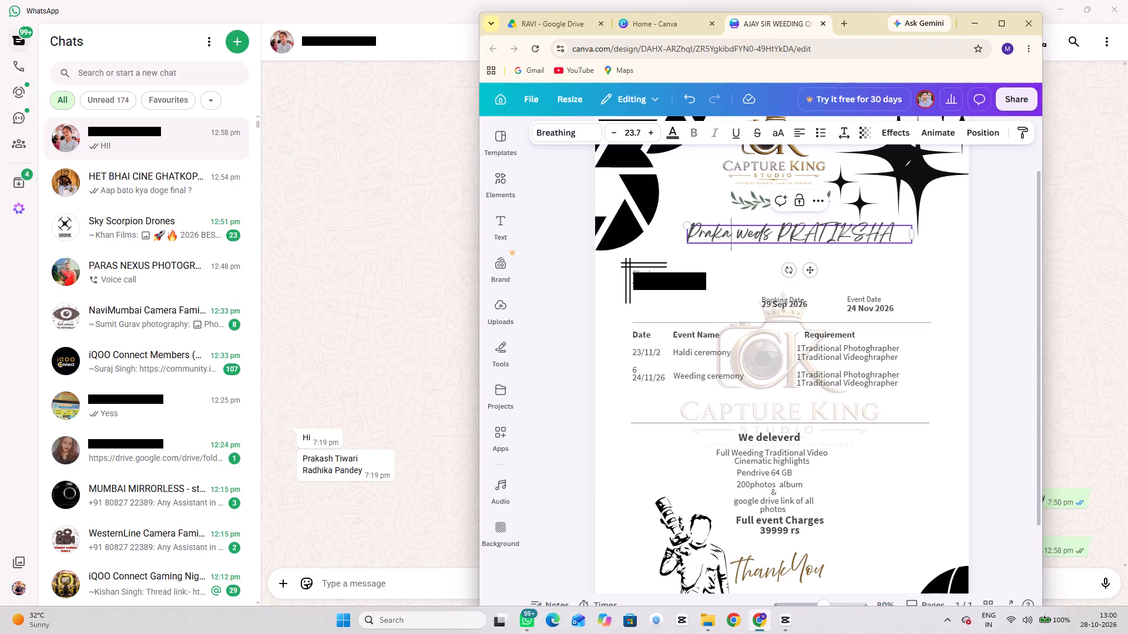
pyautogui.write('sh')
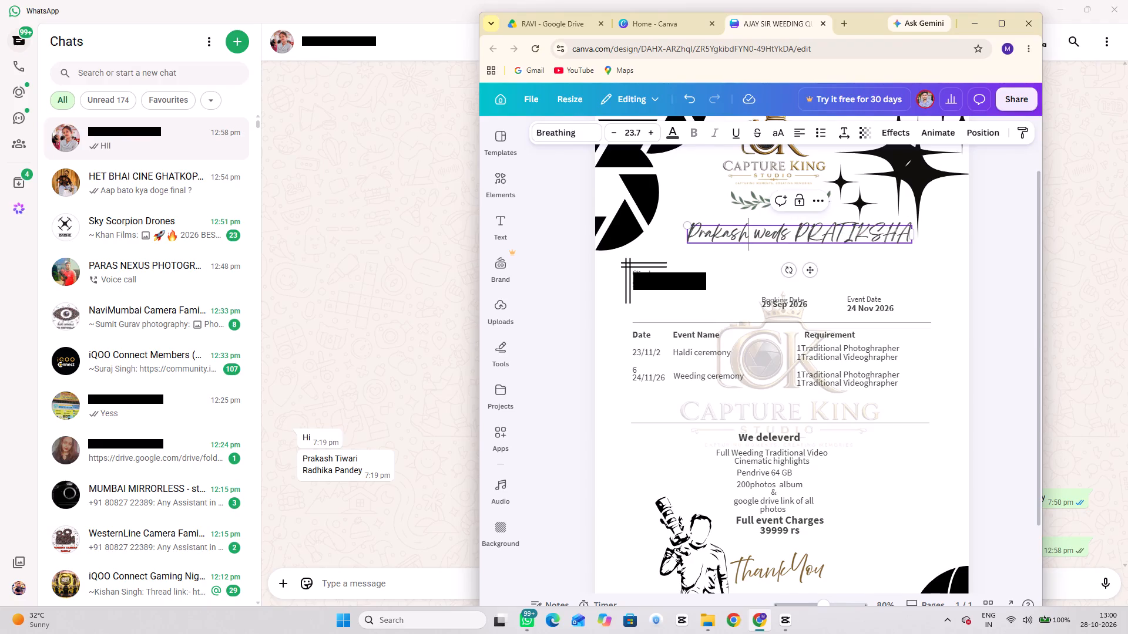
# Replace the bride's name PRATIKSHA in the couple title with the bride's first name from the WhatsApp message.
pyautogui.doubleClick(807, 234)
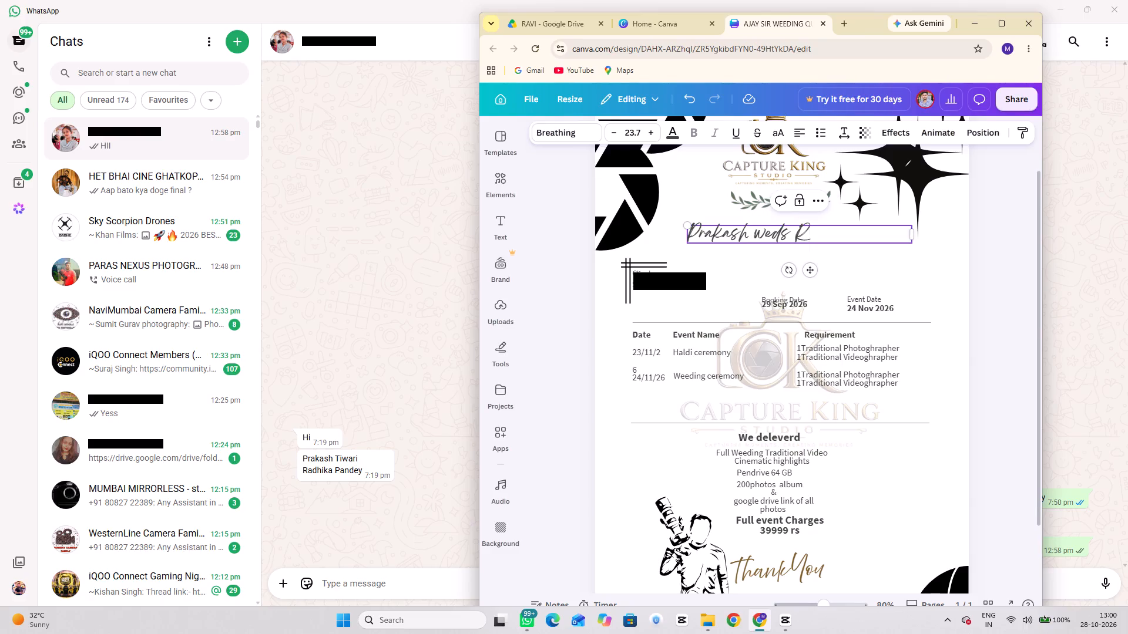
# Complete the couple's title line beneath the logo so it reads Prakash weds Radhika.
pyautogui.press('a')
pyautogui.write('dhika')
# Open the client details text block for editing and insert a line break after Mr. in the client's name.
pyautogui.click(644, 279)
pyautogui.click(729, 284)
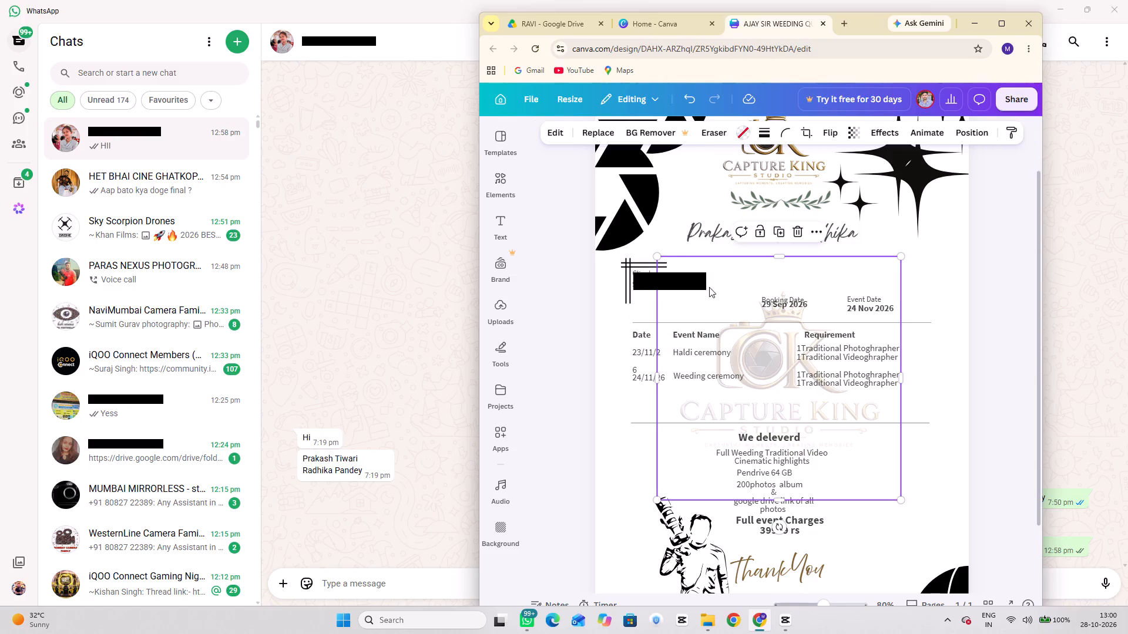
pyautogui.click(688, 289)
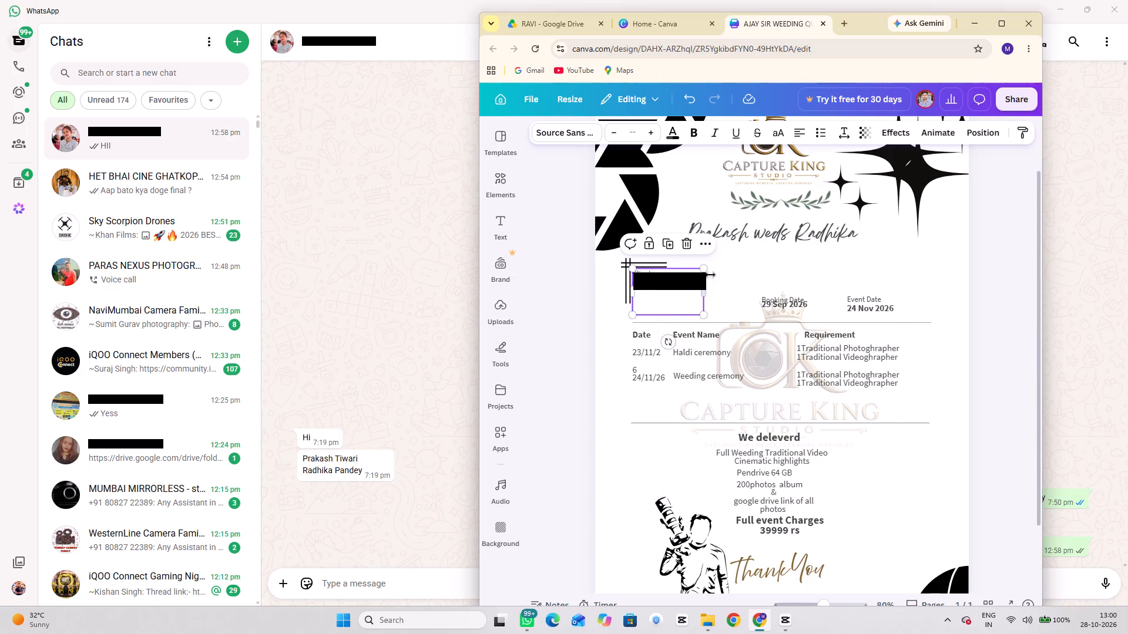
pyautogui.click(689, 276)
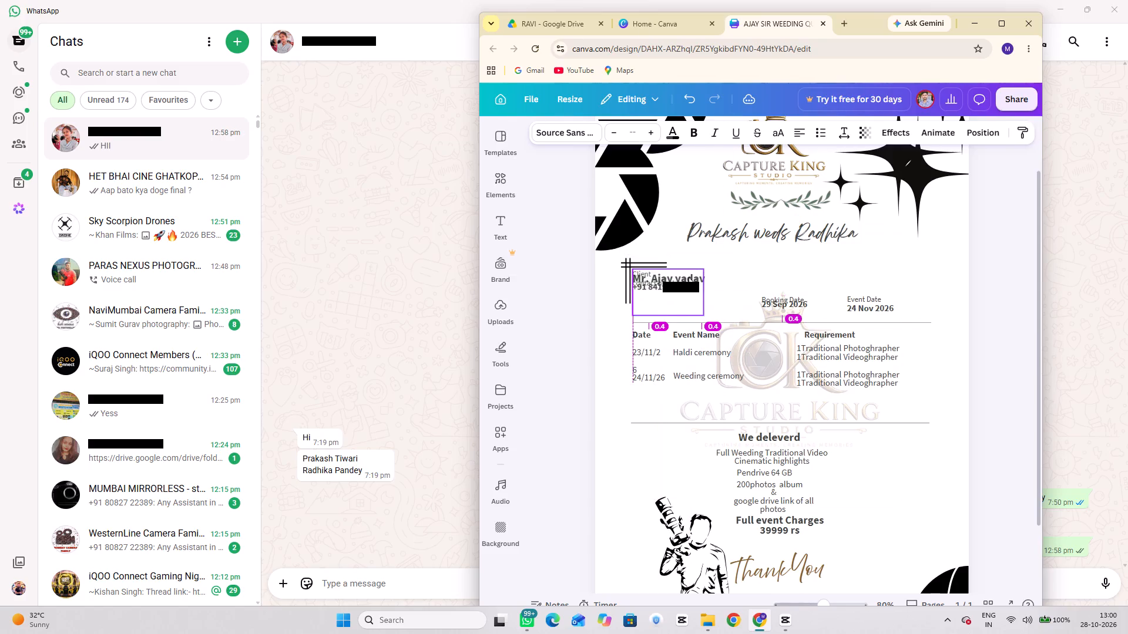
pyautogui.doubleClick(689, 277)
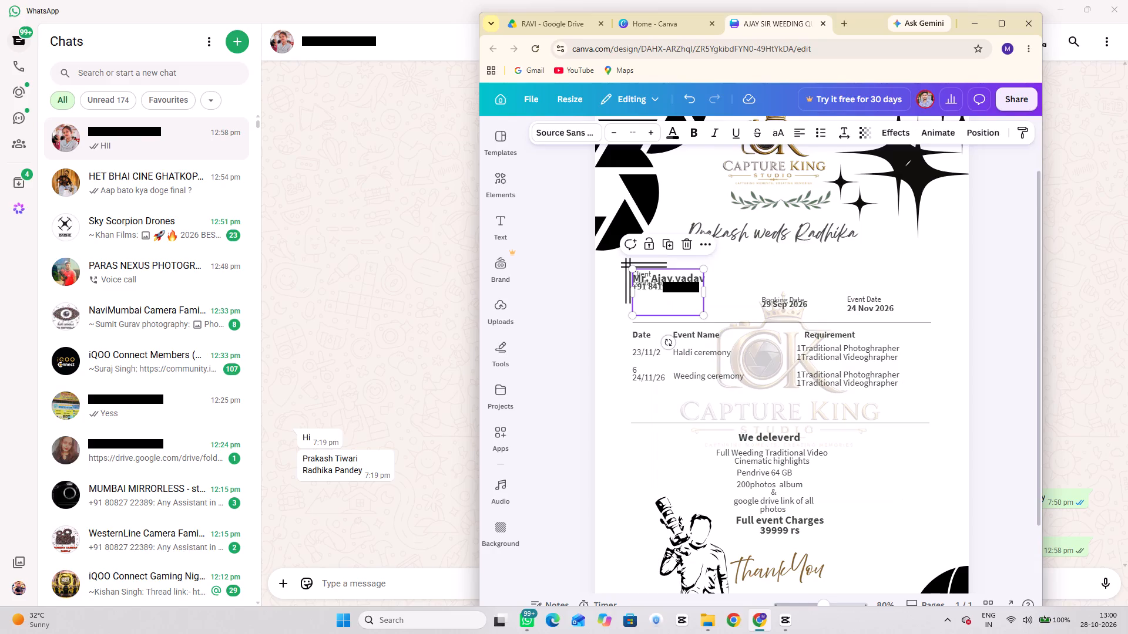
pyautogui.click(689, 277)
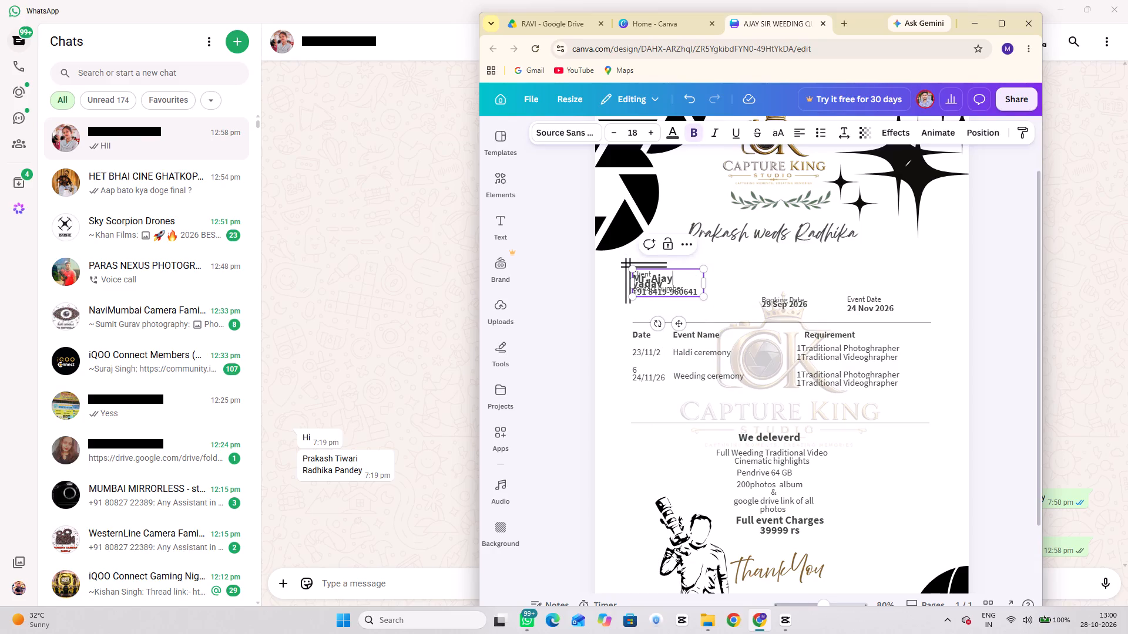
pyautogui.click(653, 273)
pyautogui.press('Return')
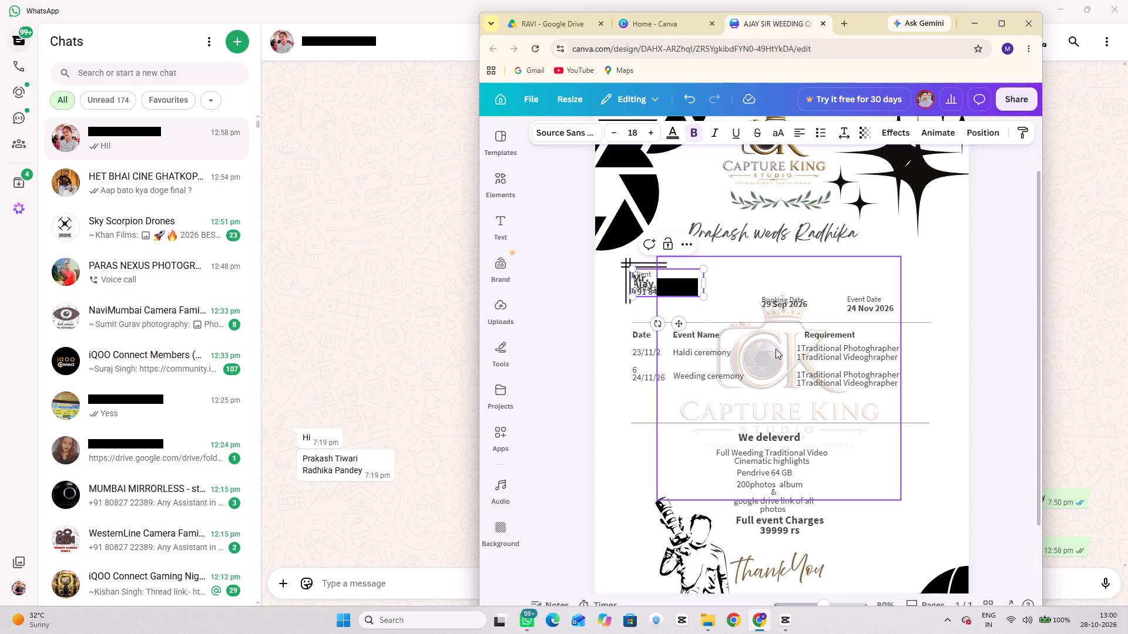
# Select all the text in the client details block, from the Client label through the phone number.
pyautogui.hscroll(2, 777, 349)
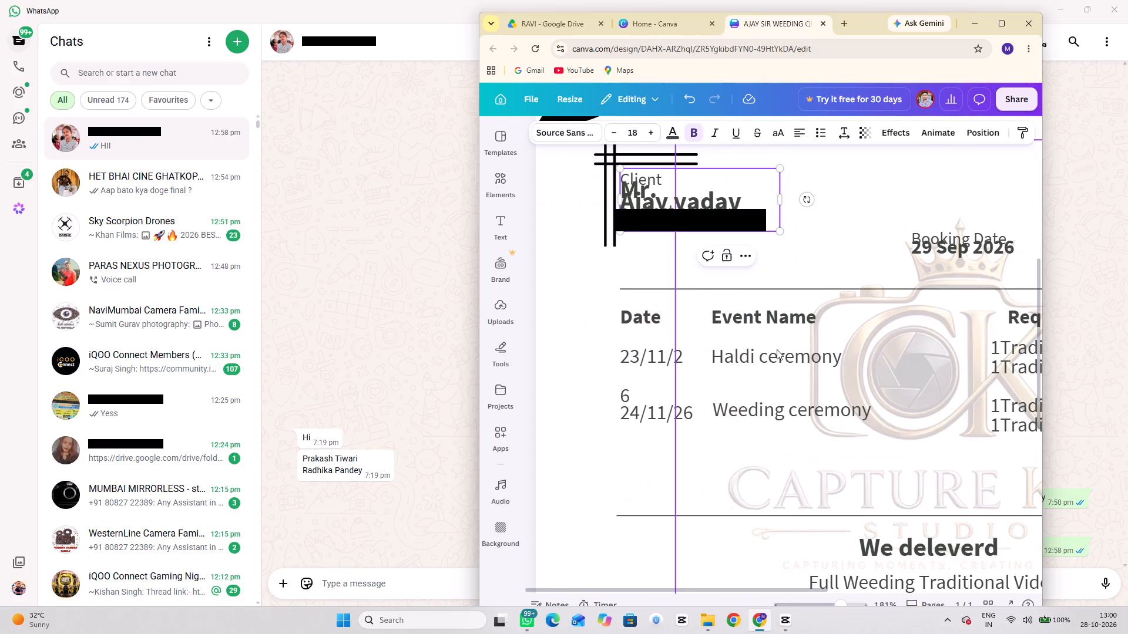
pyautogui.hscroll(1, 777, 349)
pyautogui.click(662, 178)
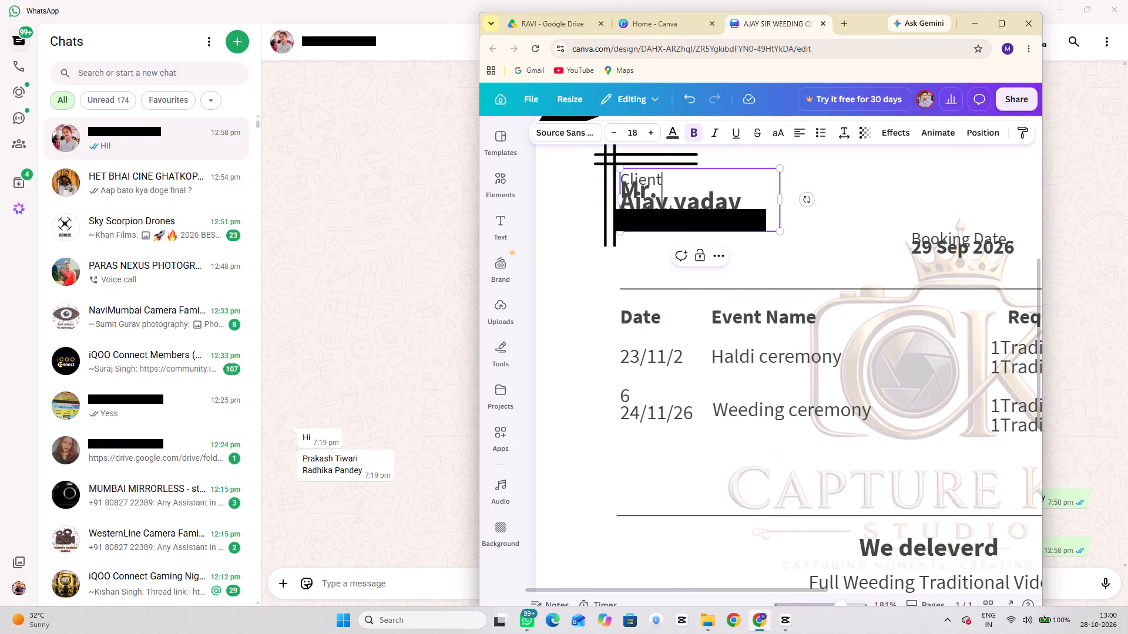
pyautogui.click(662, 178)
pyautogui.doubleClick(759, 214)
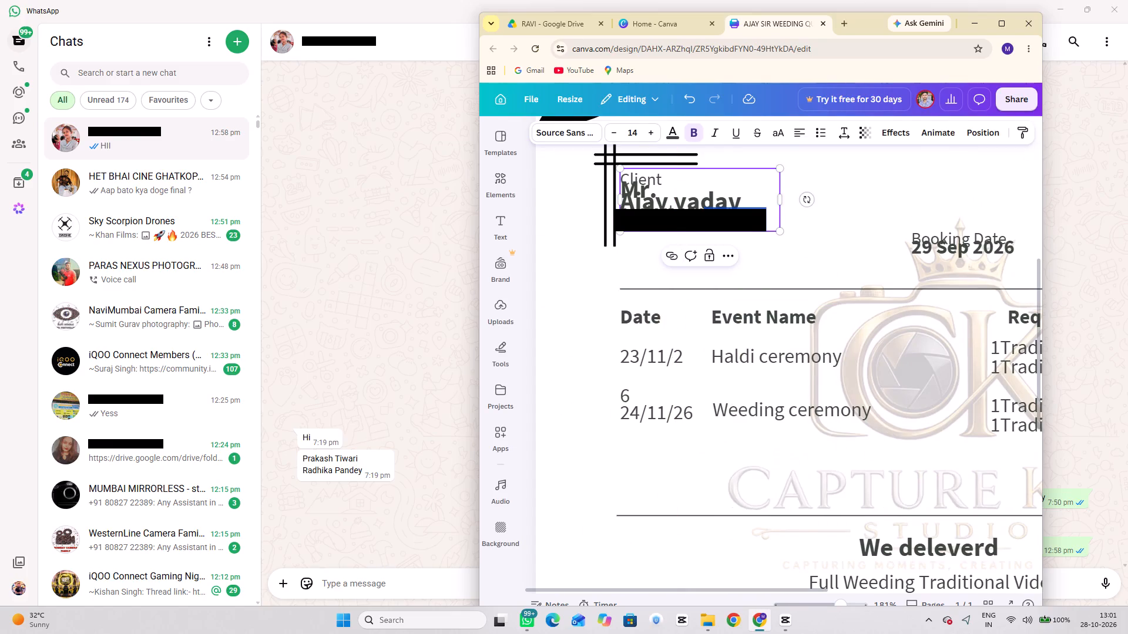
pyautogui.hotkey('ctrl', 'a')
pyautogui.hotkey('ctrl', 'a')
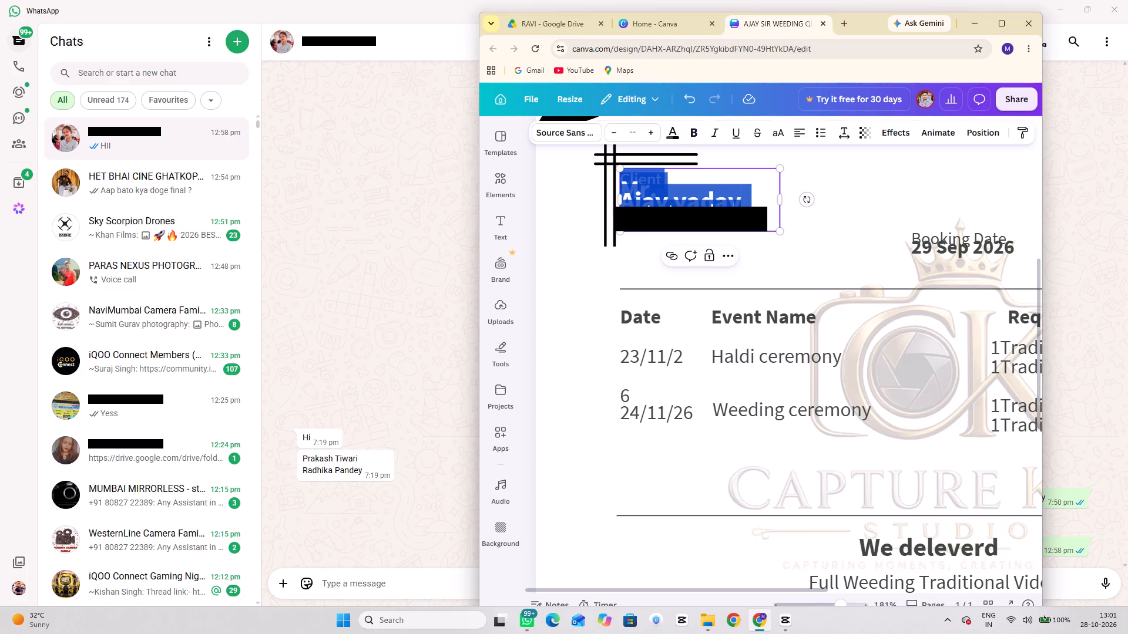
# Replace the selected client details text with the groom's name in capitals, starting with PRAKASH.
pyautogui.press('Delete')
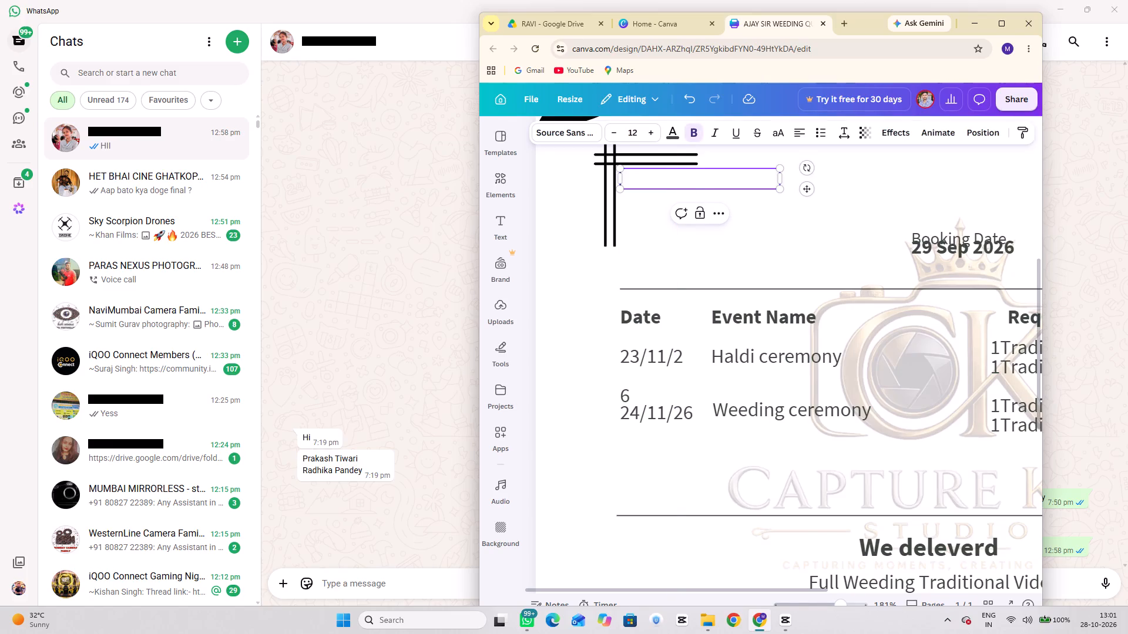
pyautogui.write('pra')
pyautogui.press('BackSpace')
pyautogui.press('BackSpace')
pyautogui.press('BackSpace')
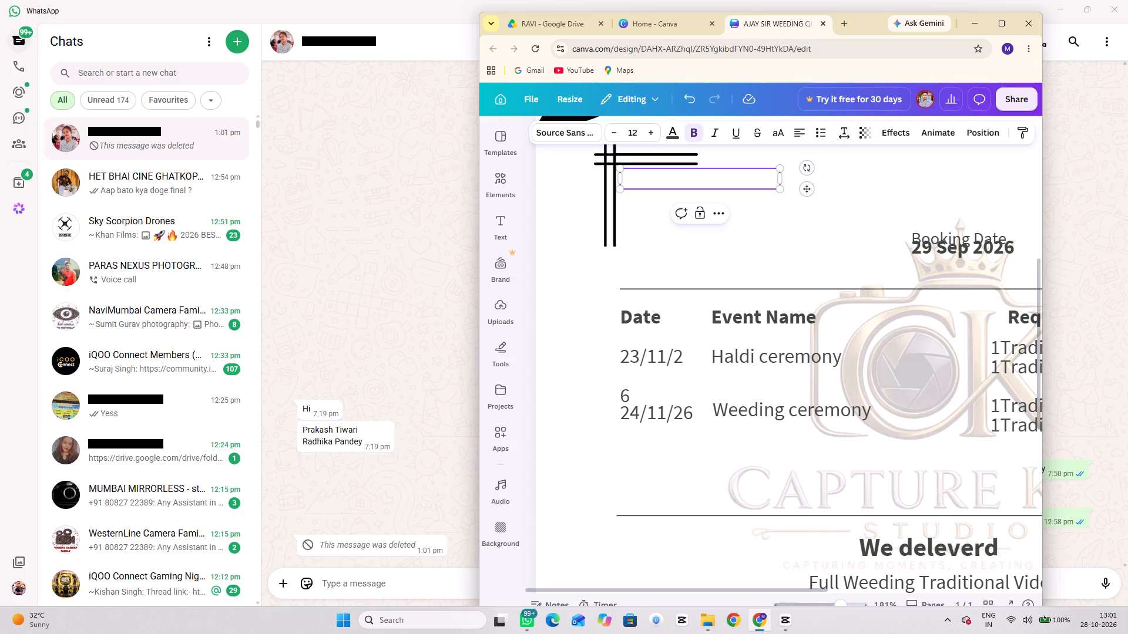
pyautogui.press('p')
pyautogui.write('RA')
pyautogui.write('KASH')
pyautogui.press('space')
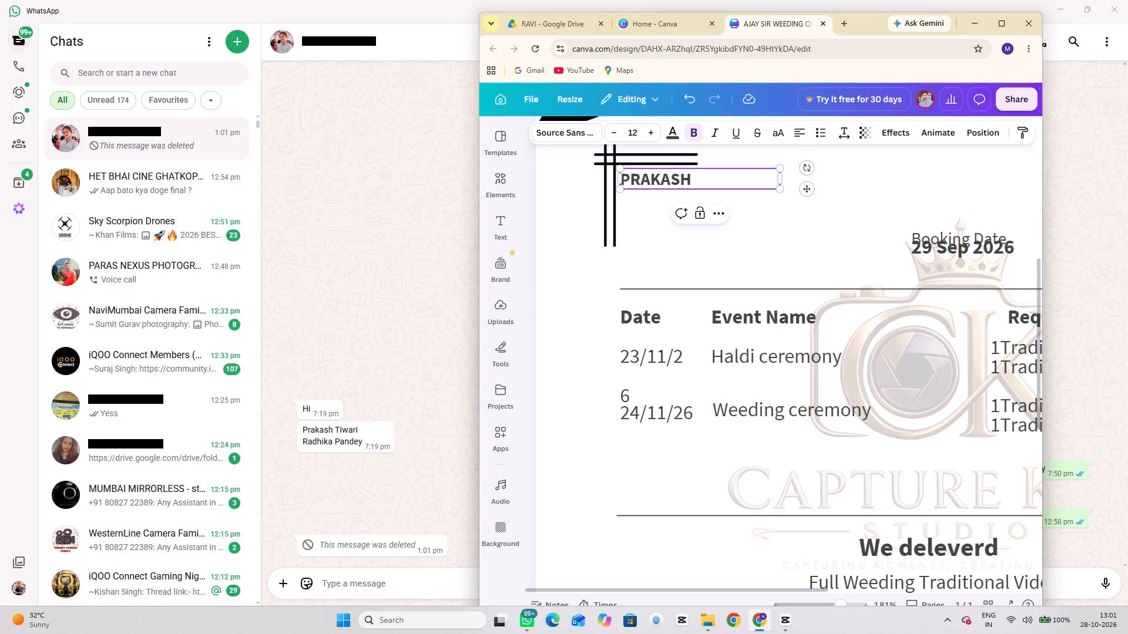
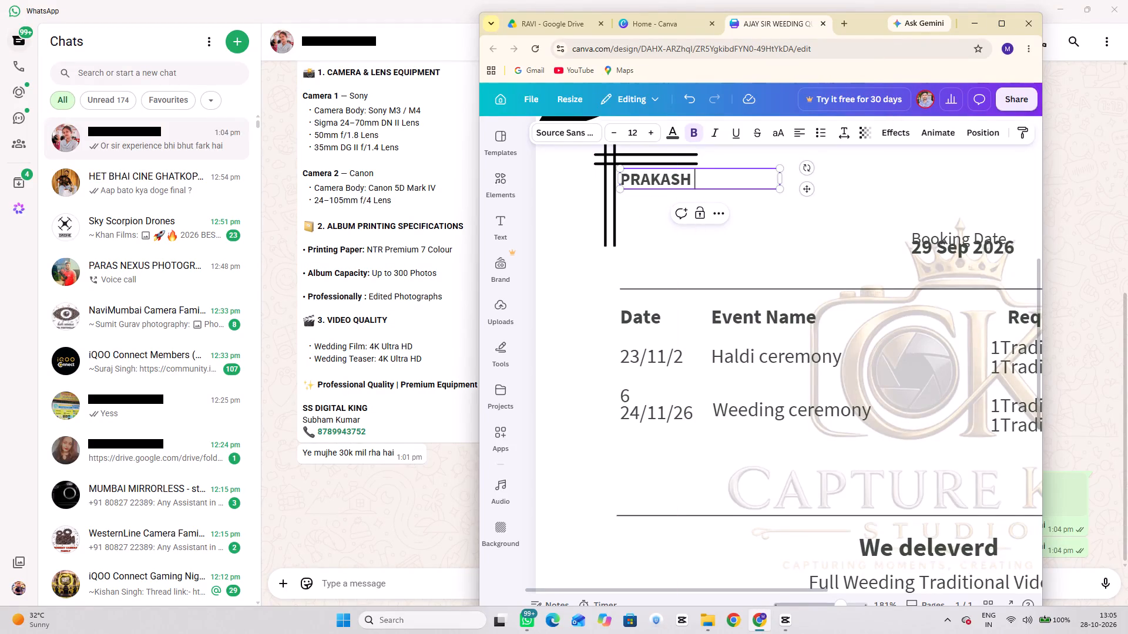
# Complete the client's name in capitals by adding the surname in the client details block.
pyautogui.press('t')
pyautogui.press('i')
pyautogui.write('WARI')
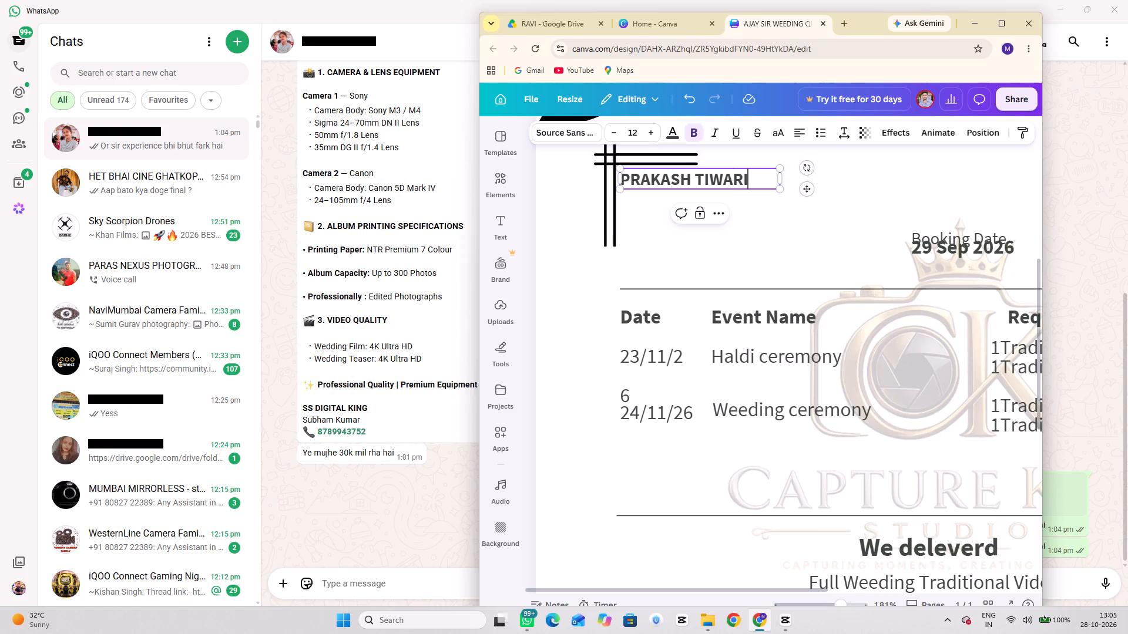
pyautogui.click(858, 247)
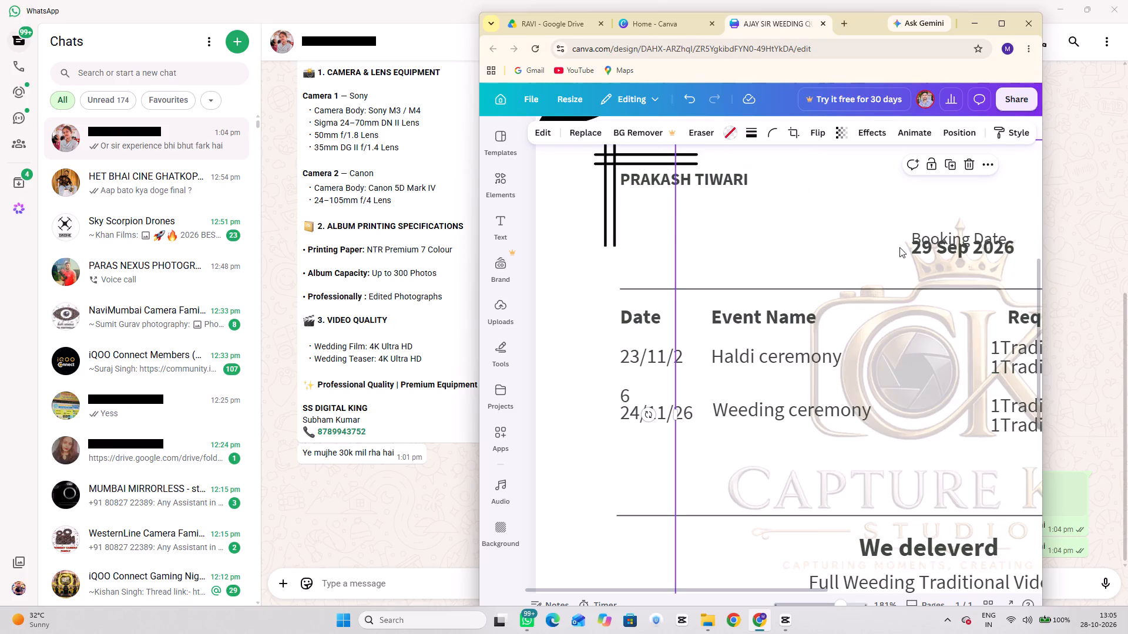
# Replace all the text in the booking date block above the event table with BOOKING DATE.
pyautogui.click(953, 249)
pyautogui.doubleClick(953, 249)
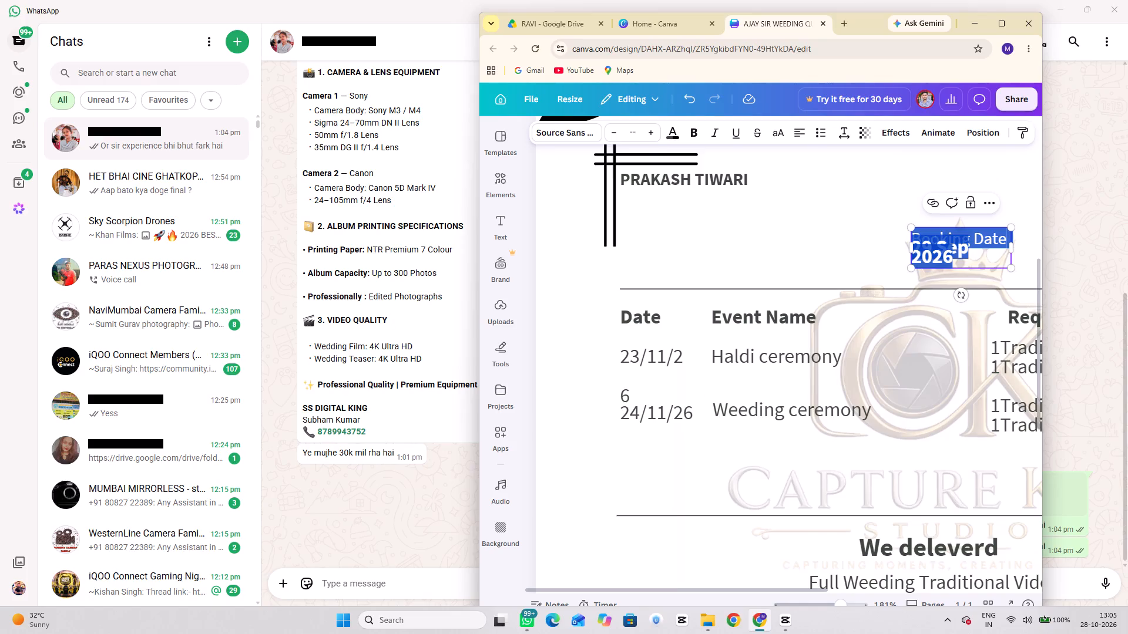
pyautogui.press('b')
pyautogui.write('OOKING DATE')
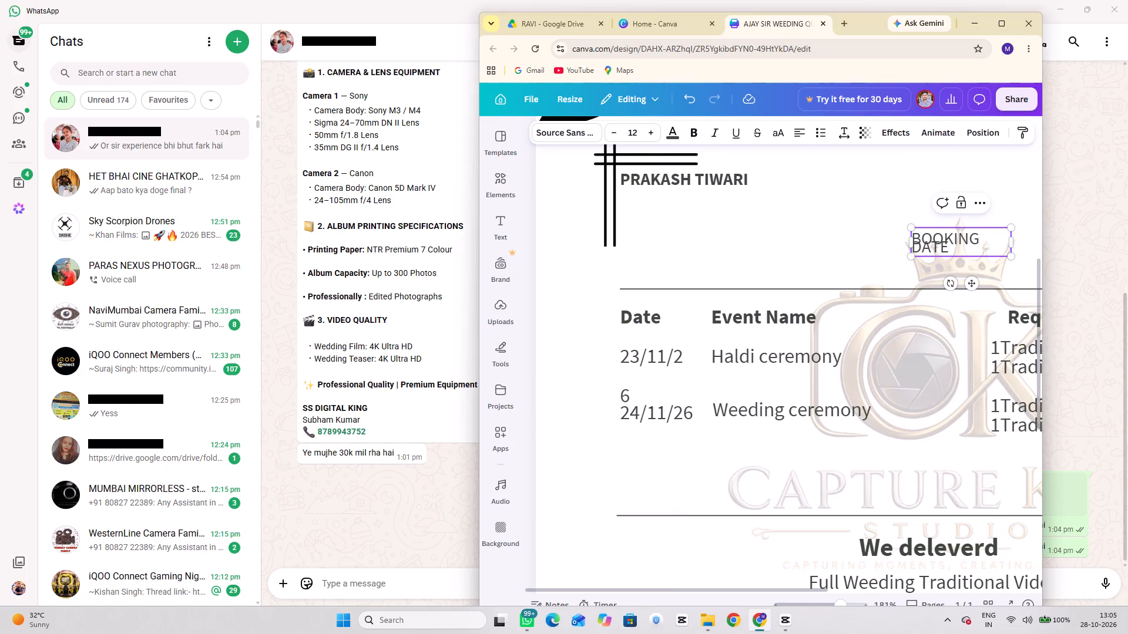
# Undo the recent text edits made to the Booking Date block.
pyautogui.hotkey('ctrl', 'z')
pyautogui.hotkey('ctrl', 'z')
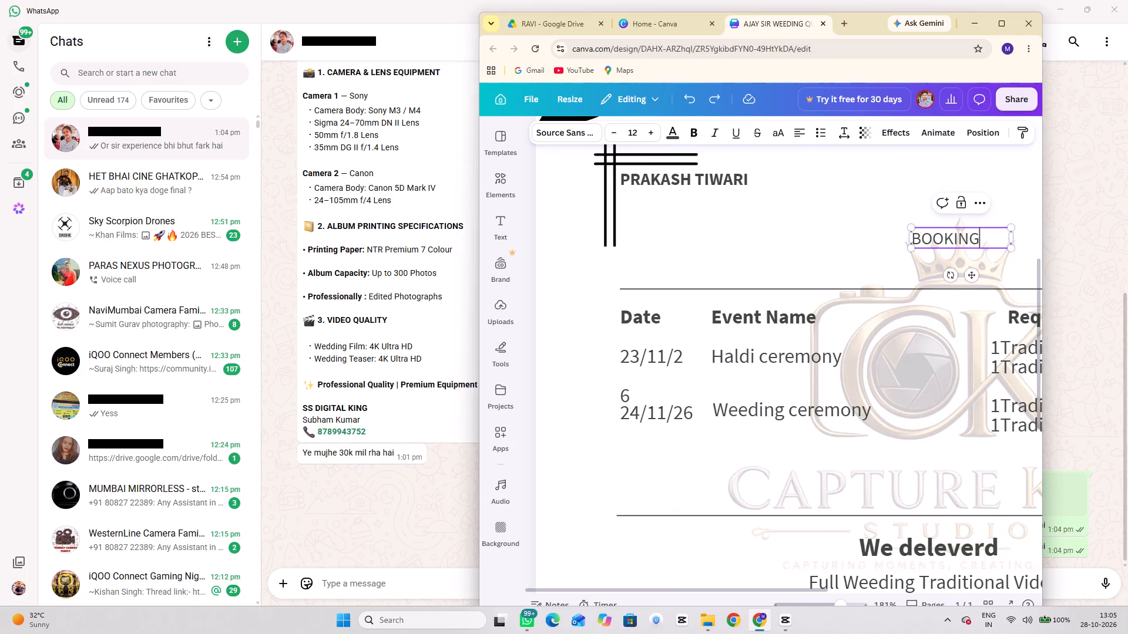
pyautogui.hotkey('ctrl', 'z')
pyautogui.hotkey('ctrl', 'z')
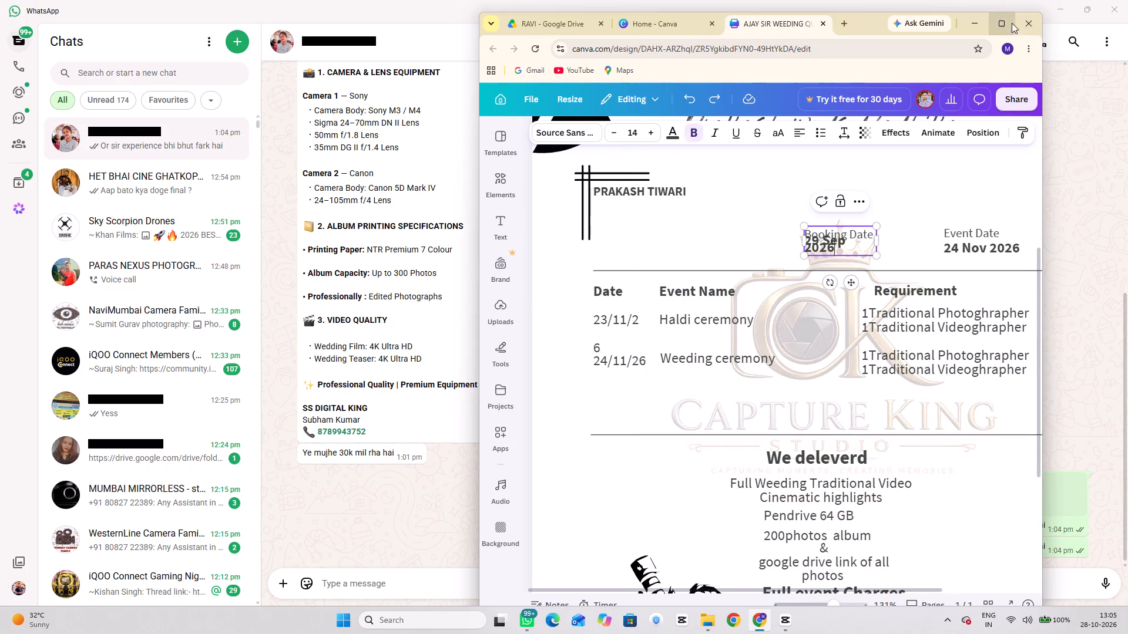
# Maximize the browser window and nudge the Booking Date text block slightly to the left.
pyautogui.click(995, 18)
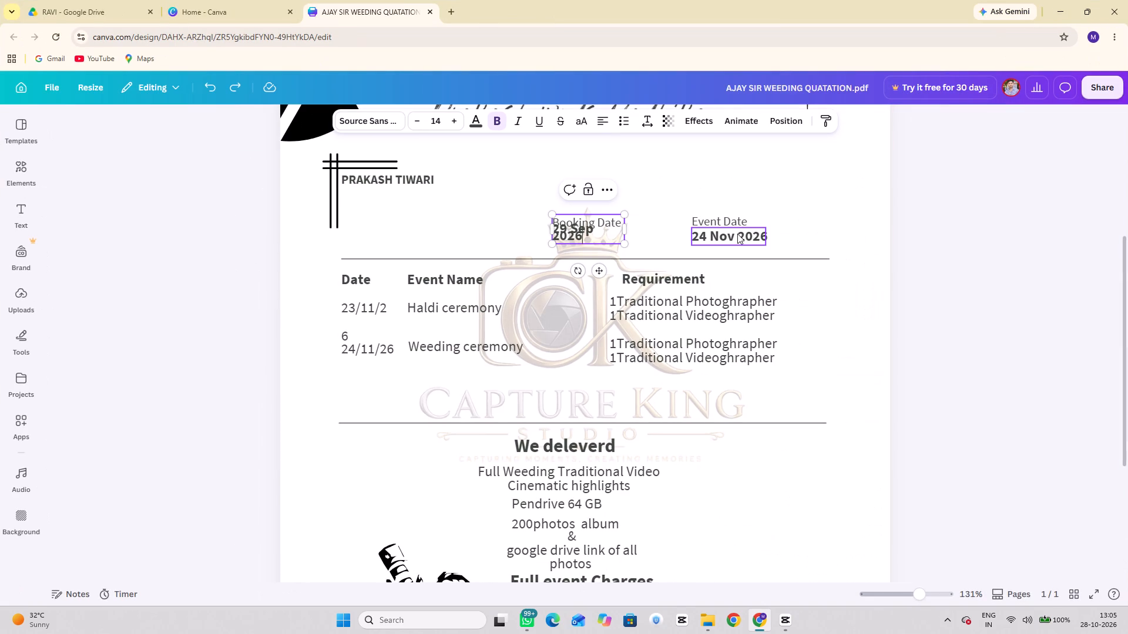
pyautogui.click(718, 220)
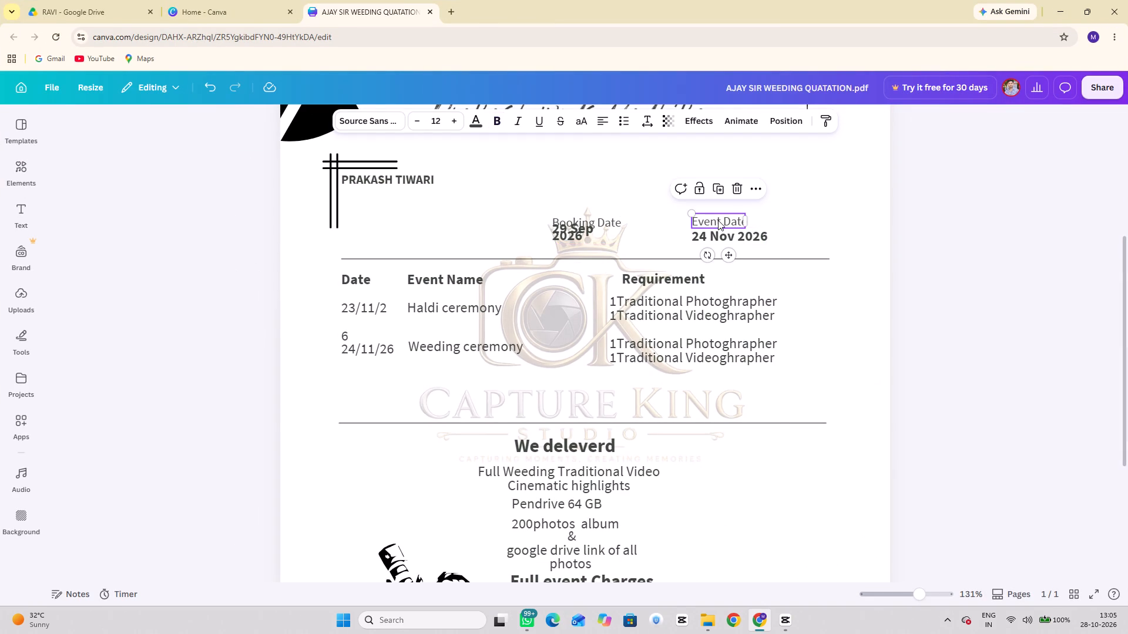
pyautogui.click(576, 239)
pyautogui.doubleClick(567, 233)
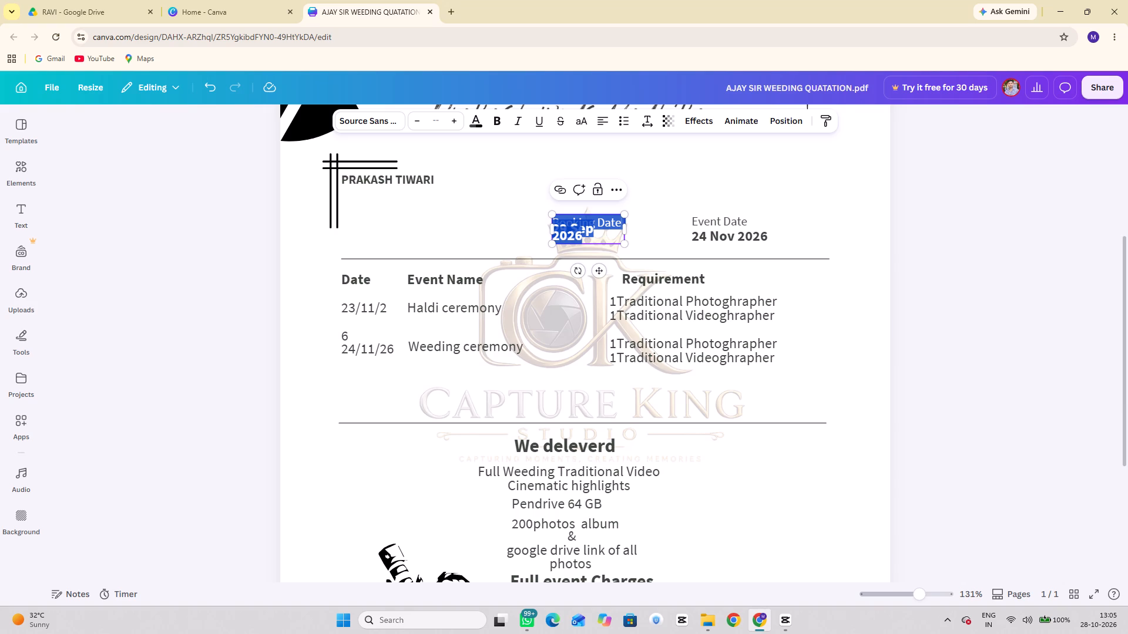
pyautogui.click(661, 189)
pyautogui.click(578, 218)
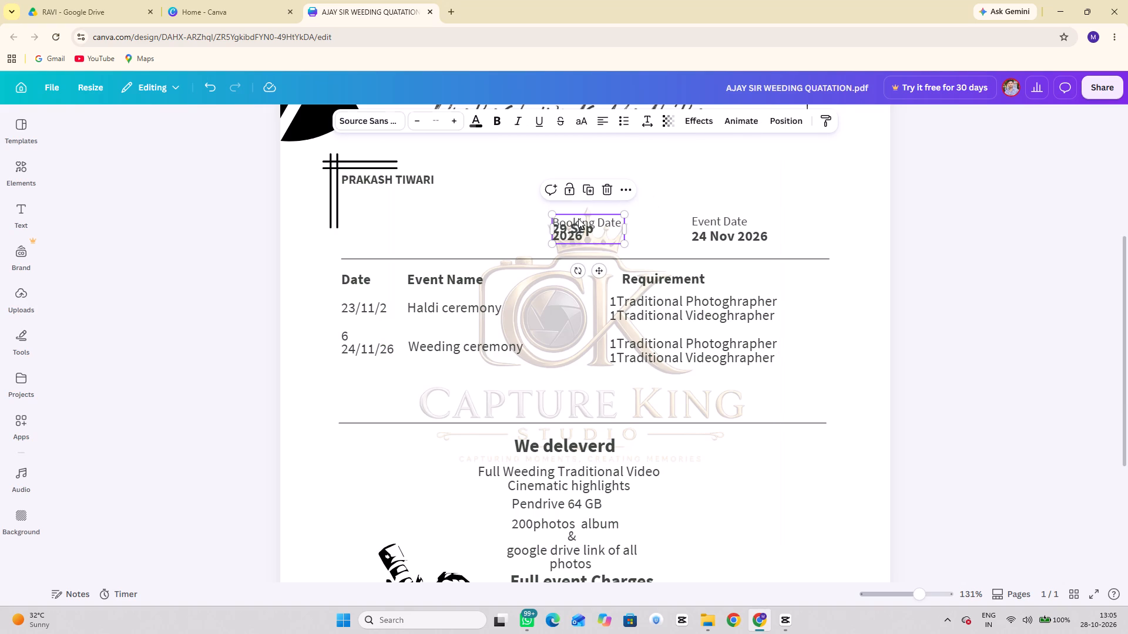
pyautogui.click(623, 229)
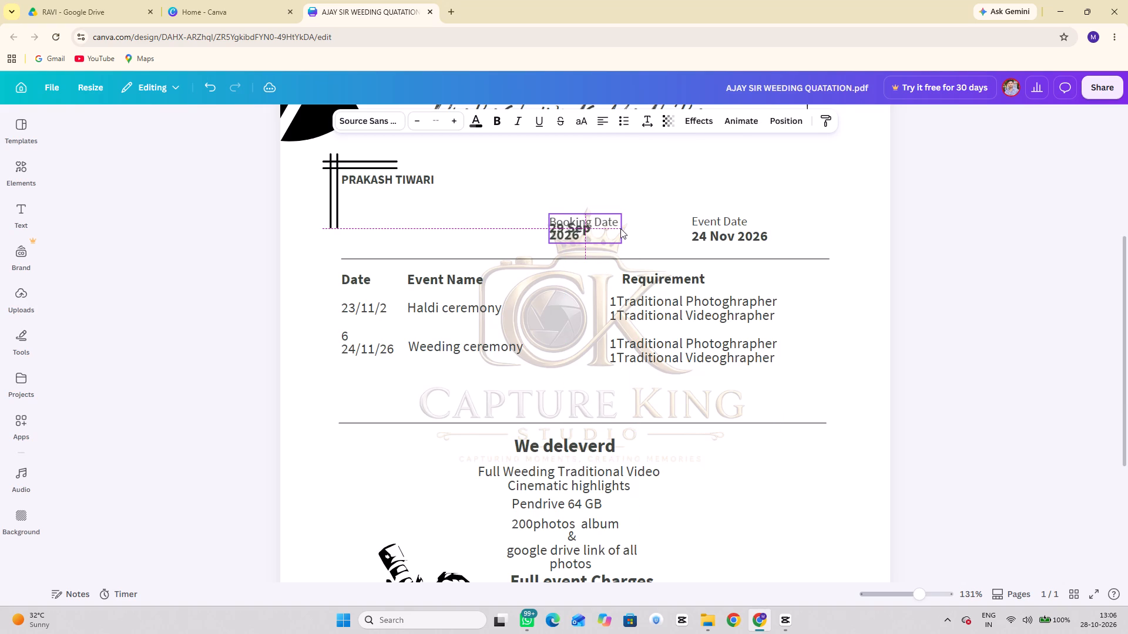
pyautogui.click(620, 231)
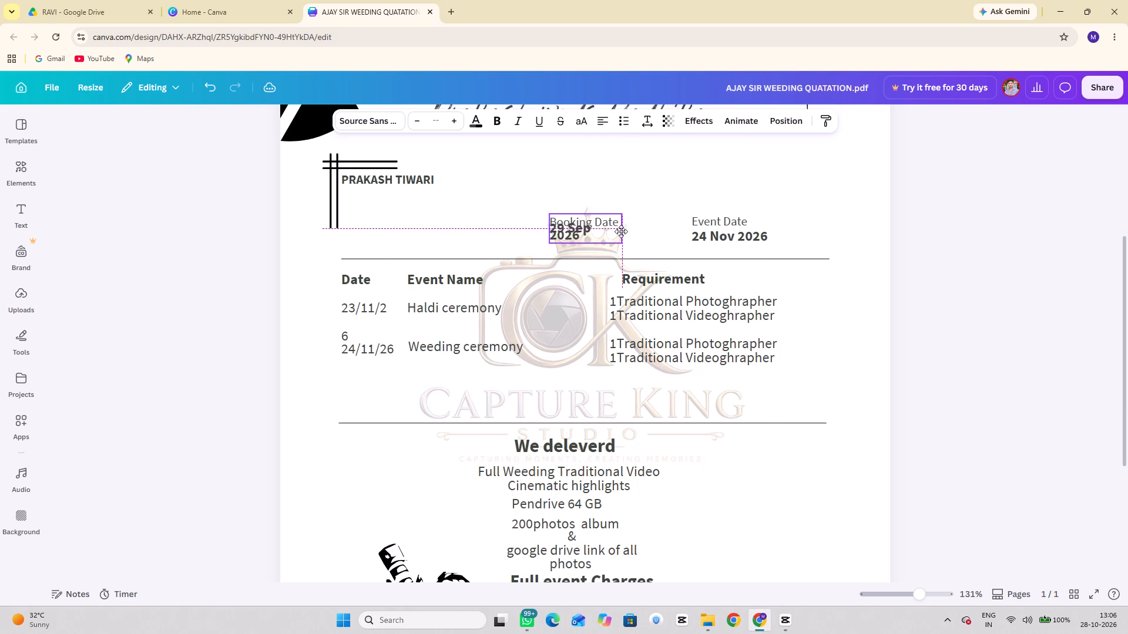
# Delete the date 29 Sep 2026 from the Booking Date block, keeping the Booking Date label.
pyautogui.doubleClick(573, 235)
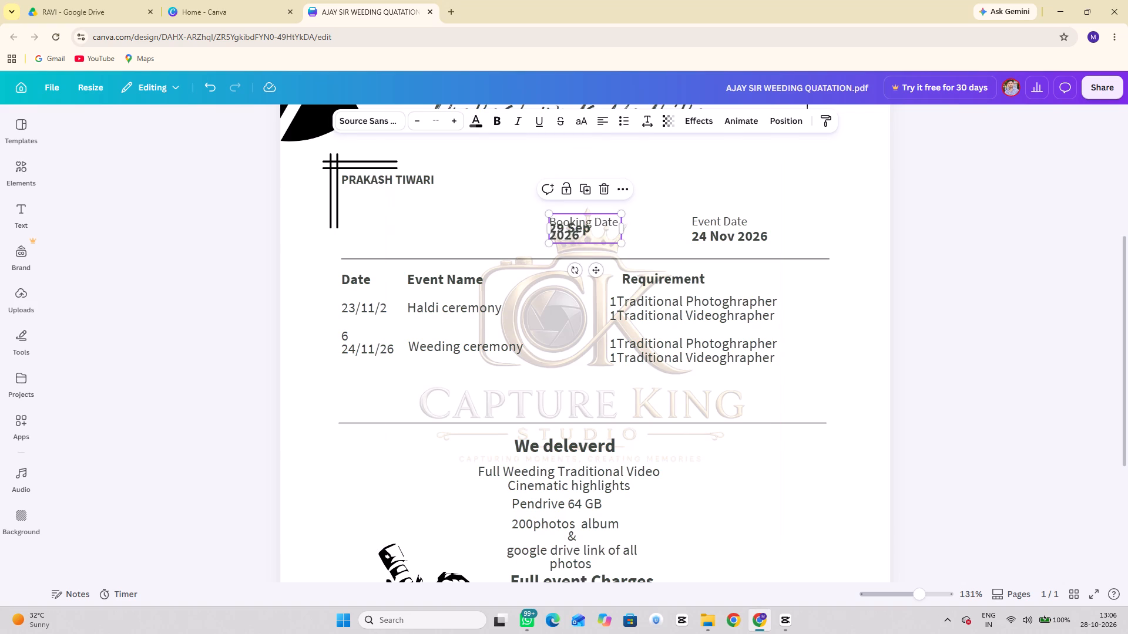
pyautogui.click(575, 235)
pyautogui.click(580, 236)
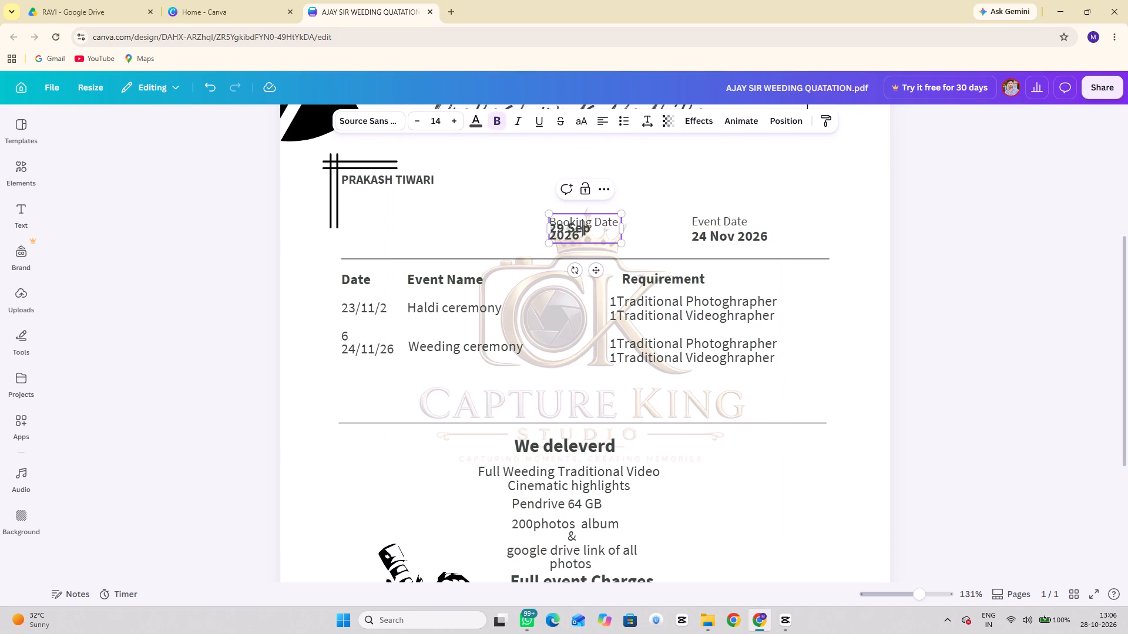
pyautogui.press('BackSpace')
pyautogui.press('BackSpace')
pyautogui.press('BackSpace')
pyautogui.press('BackSpace')
pyautogui.press('BackSpace')
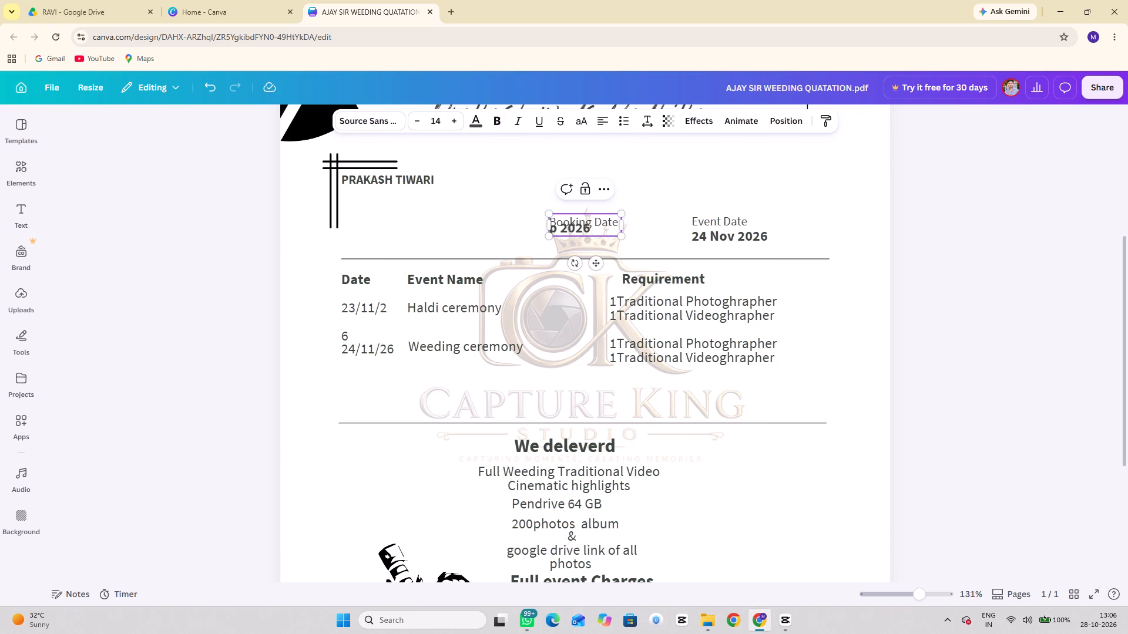
pyautogui.click(587, 229)
pyautogui.press('BackSpace')
pyautogui.press('BackSpace')
pyautogui.press('BackSpace')
pyautogui.press('BackSpace')
pyautogui.press('BackSpace')
pyautogui.press('BackSpace')
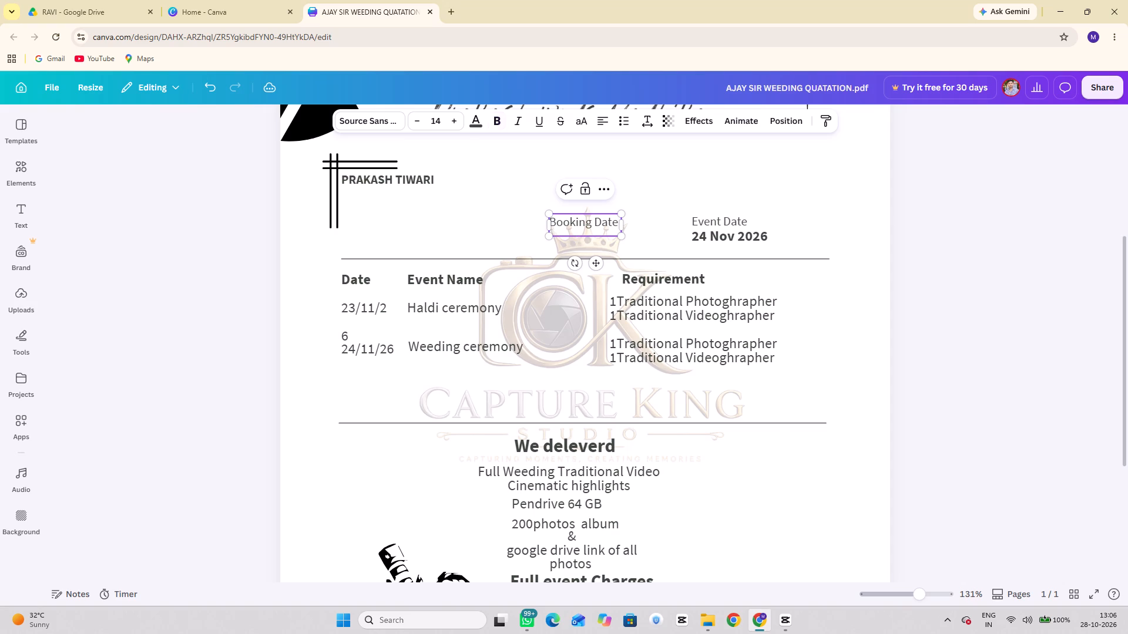
pyautogui.click(654, 194)
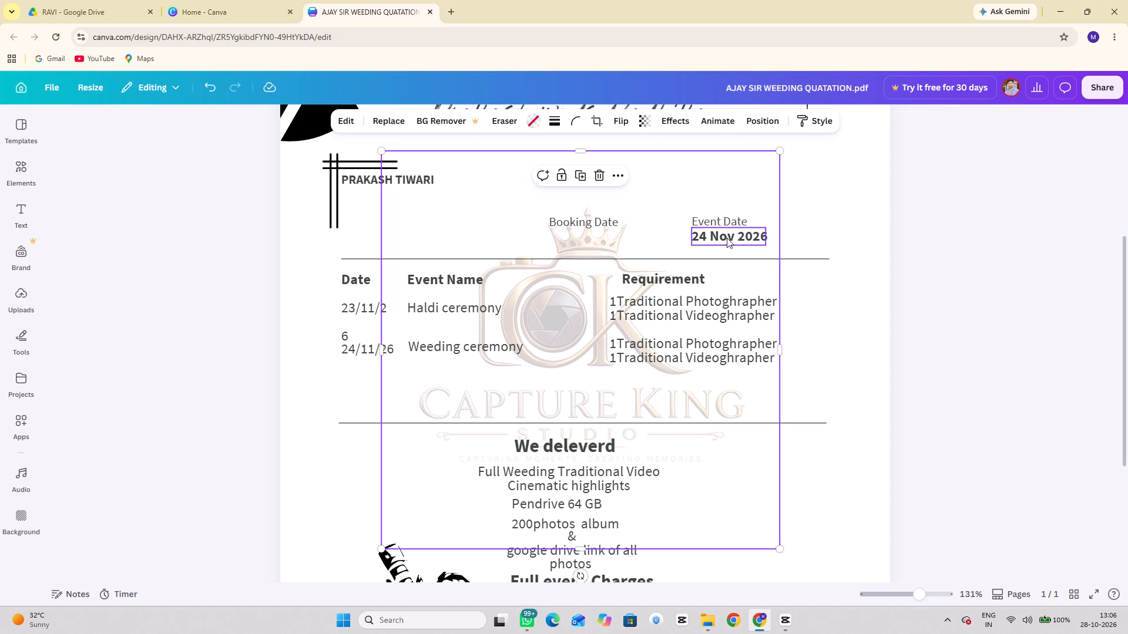
# Duplicate the event date text and place the copy directly beneath the Booking Date label, aligned with its left edge.
pyautogui.click(727, 239)
pyautogui.click(726, 195)
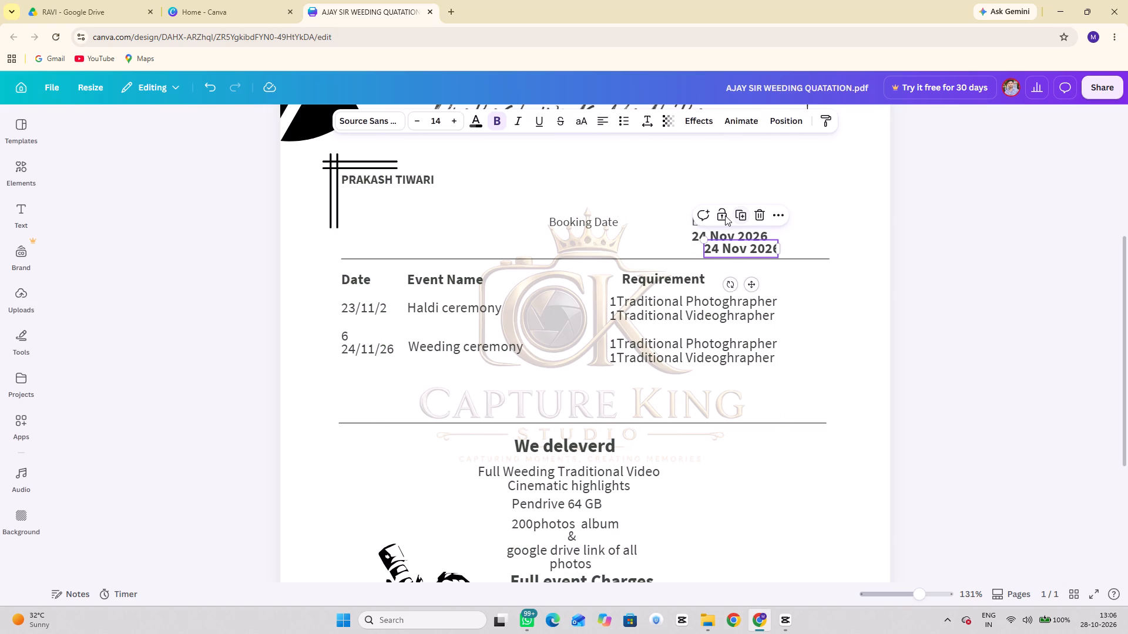
pyautogui.moveTo(721, 249); pyautogui.dragTo(569, 247)
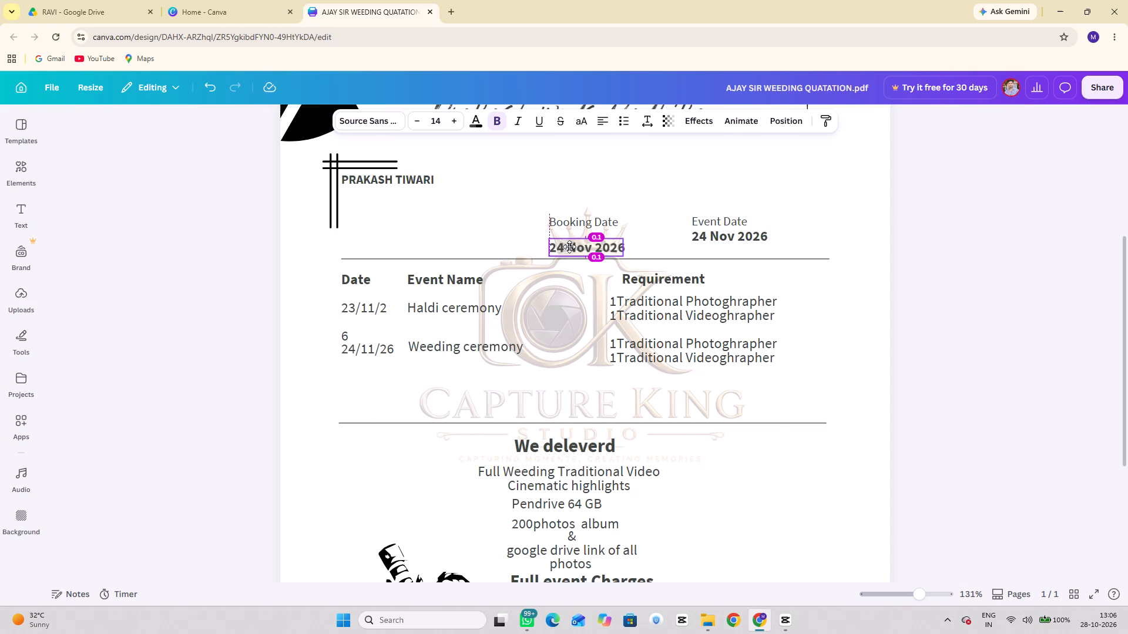
pyautogui.moveTo(569, 247); pyautogui.dragTo(569, 246)
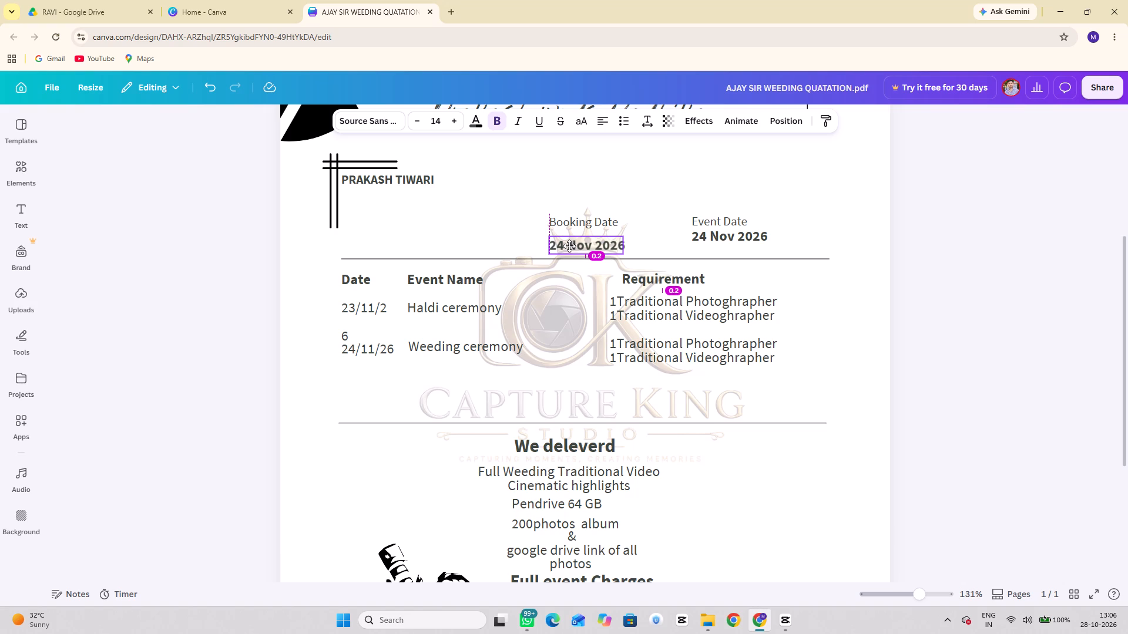
pyautogui.moveTo(569, 246); pyautogui.dragTo(569, 241)
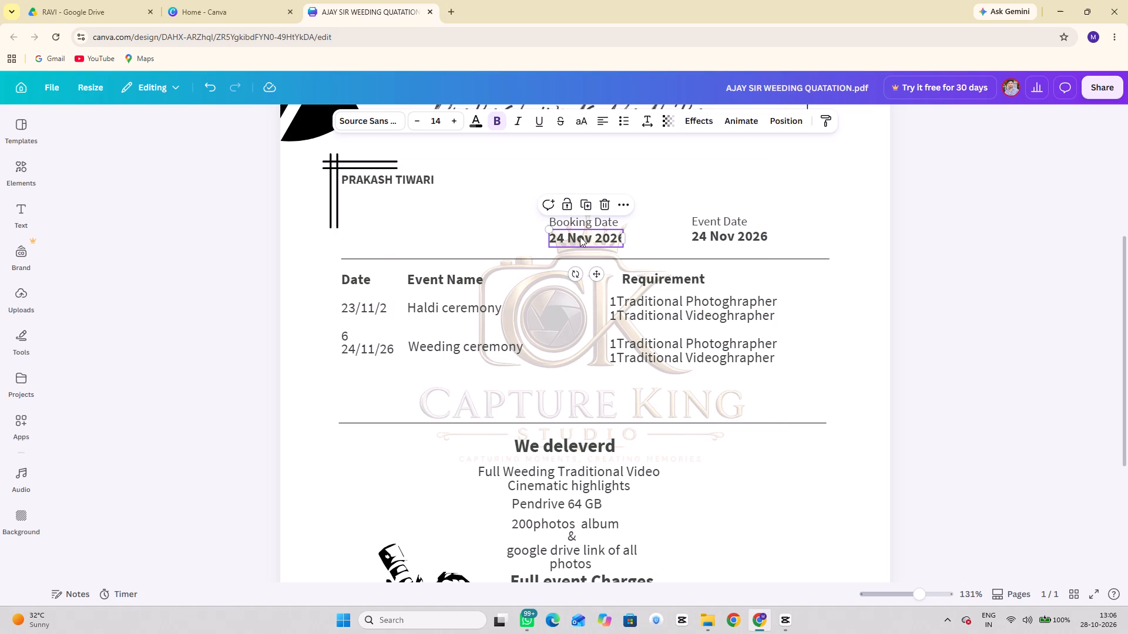
# Replace the copied date beneath Booking Date with 28 NOV 2026.
pyautogui.doubleClick(576, 237)
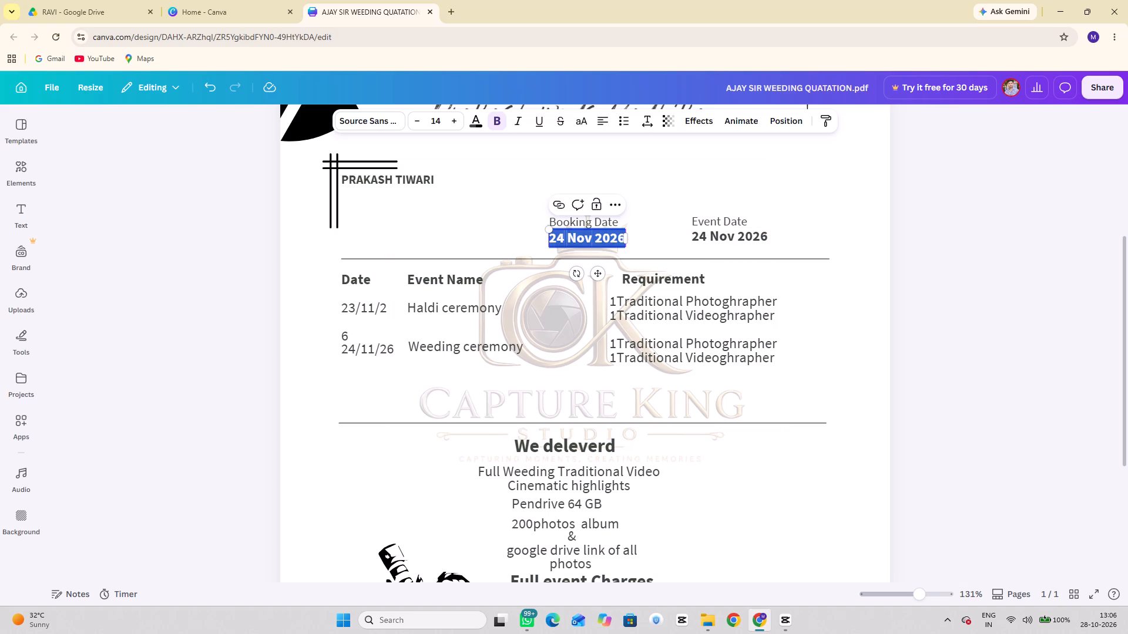
pyautogui.write('28')
pyautogui.press('space')
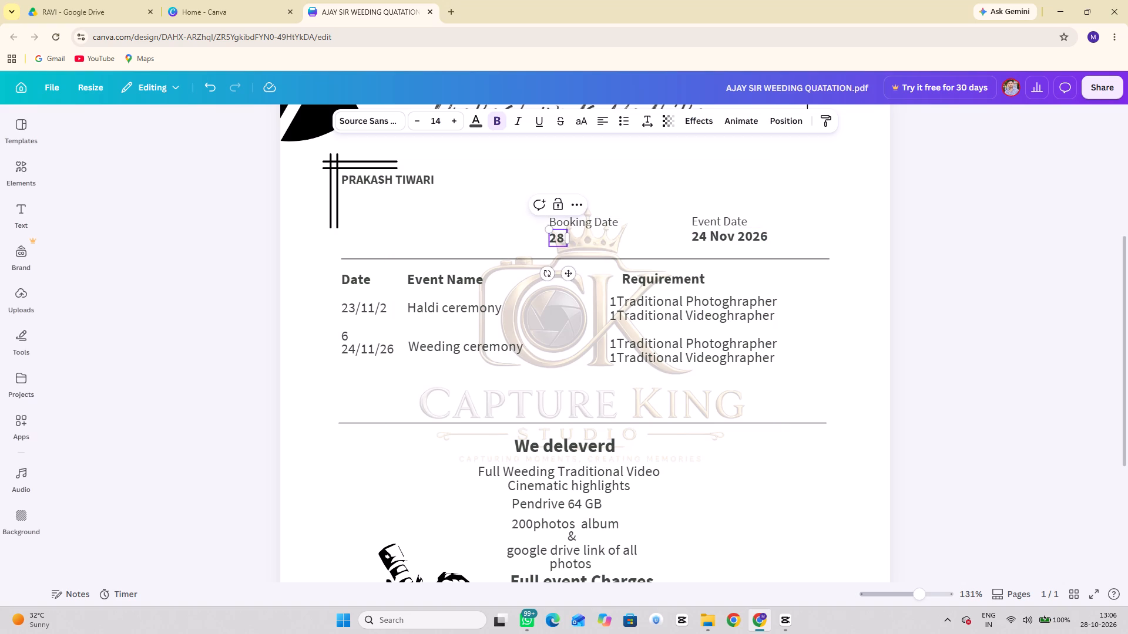
pyautogui.write('NOV')
pyautogui.press('space')
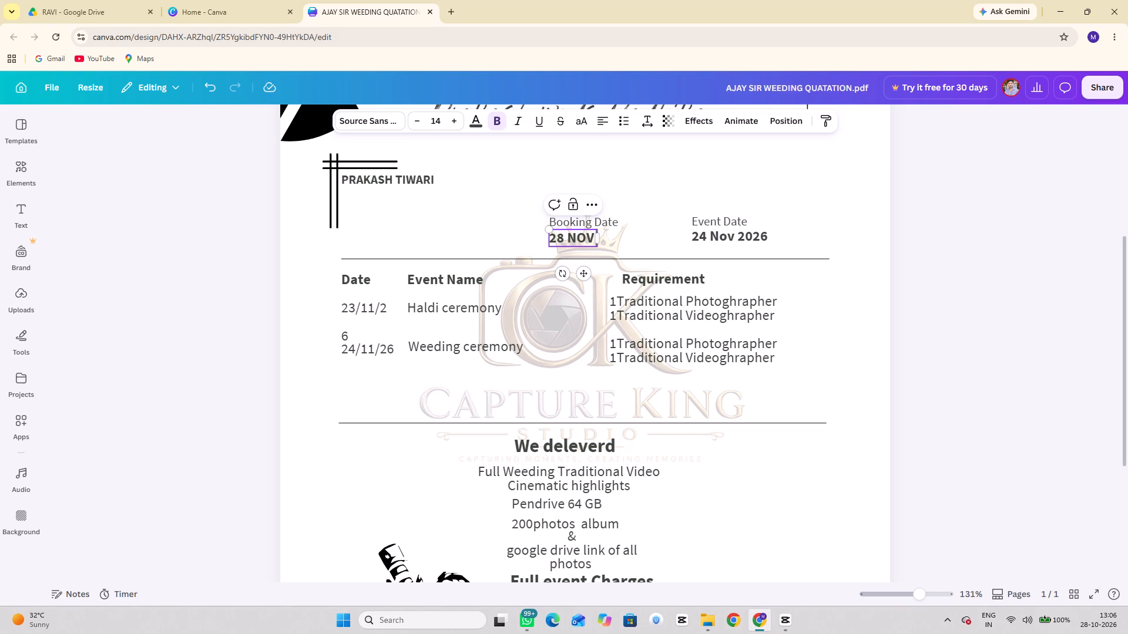
pyautogui.write('2026')
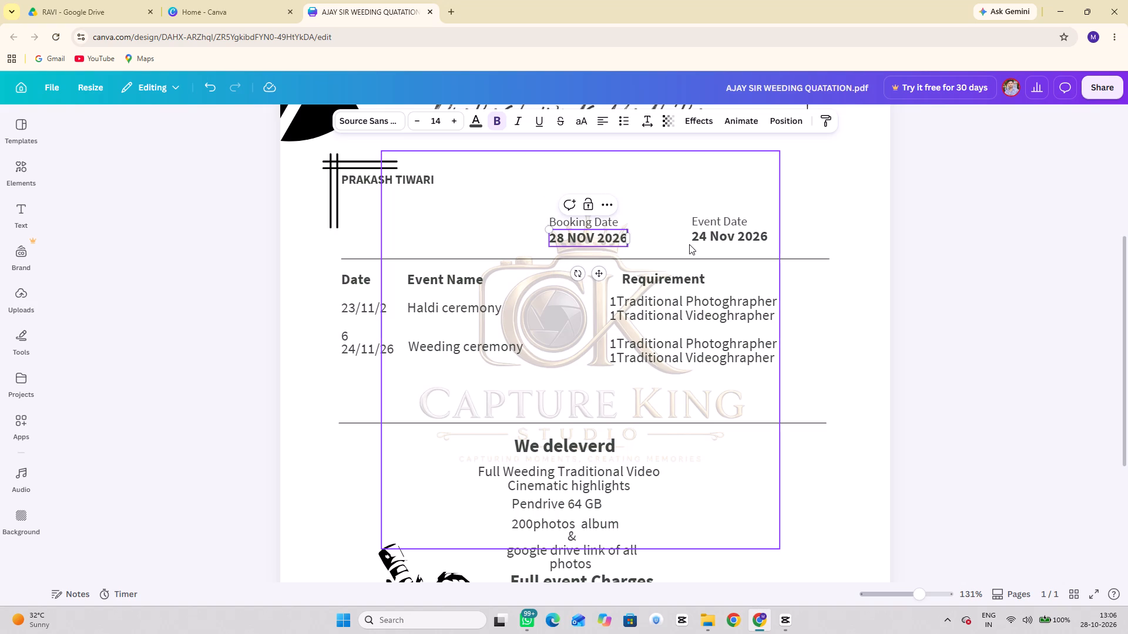
# Change the month in the booking date to OCT.
pyautogui.doubleClick(711, 241)
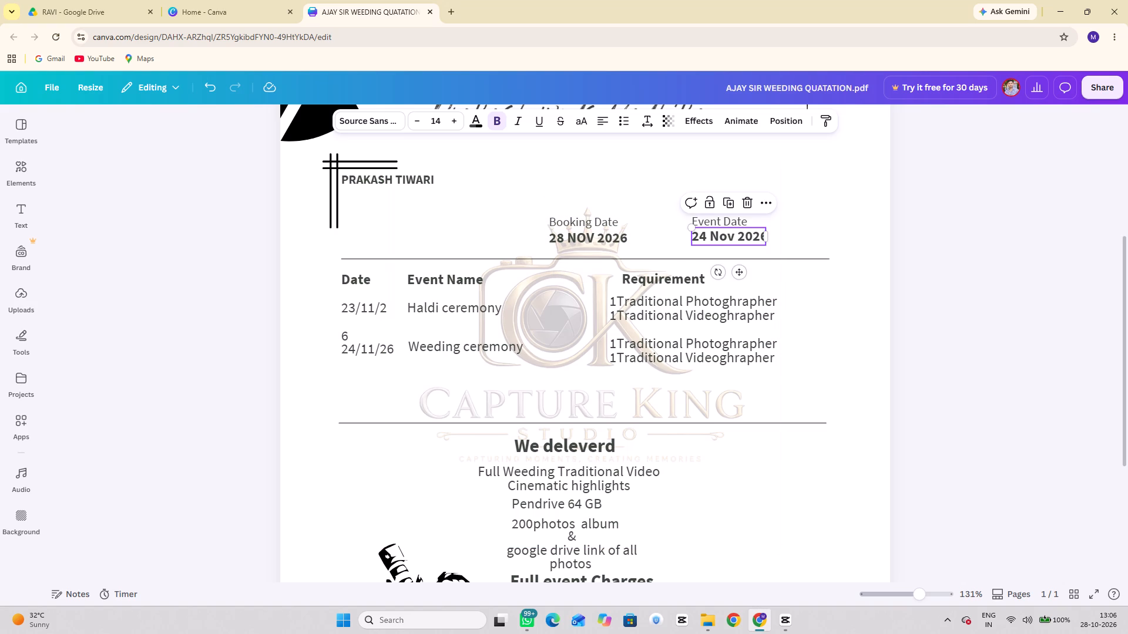
pyautogui.doubleClick(592, 231)
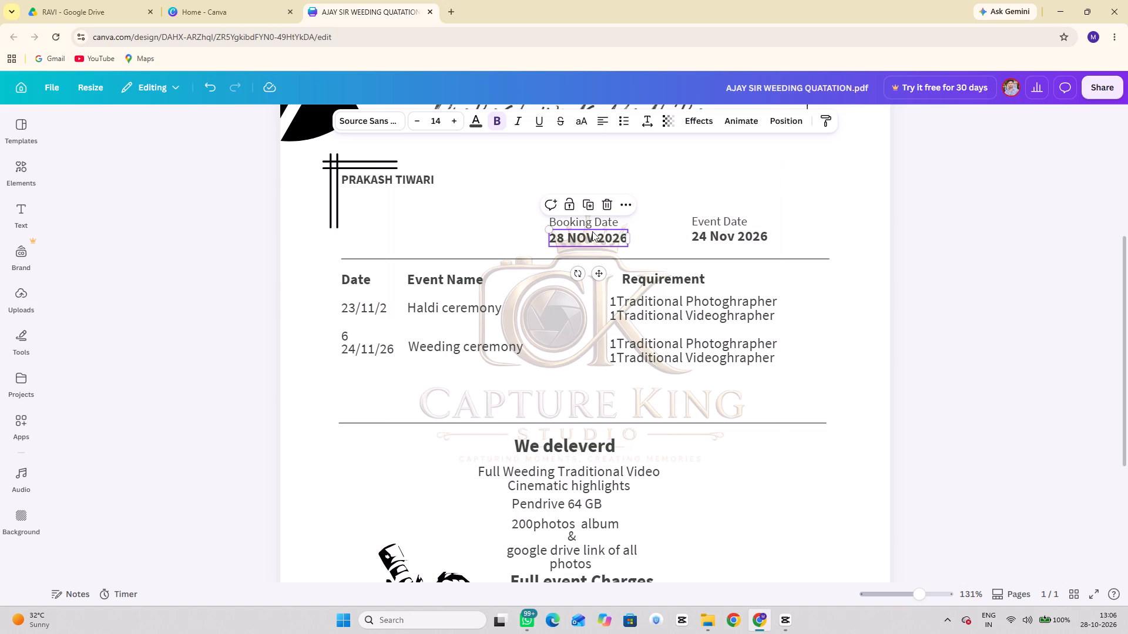
pyautogui.press('BackSpace')
pyautogui.press('BackSpace')
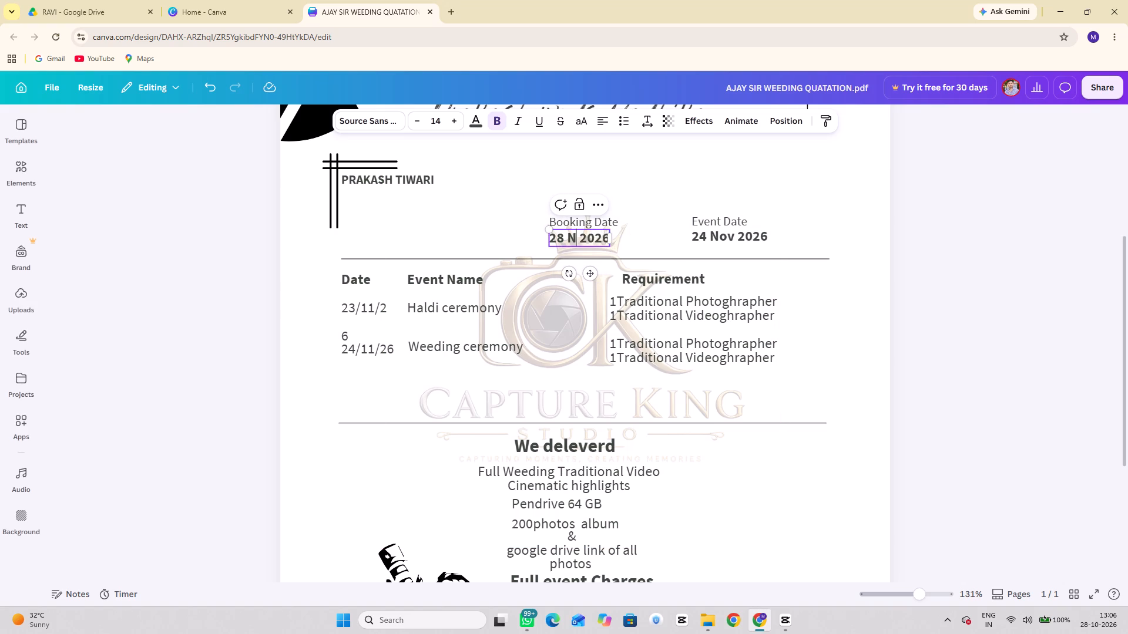
pyautogui.press('BackSpace')
pyautogui.write('OCT')
# Set the date beneath Event Date to 03 DEC 2026.
pyautogui.doubleClick(745, 230)
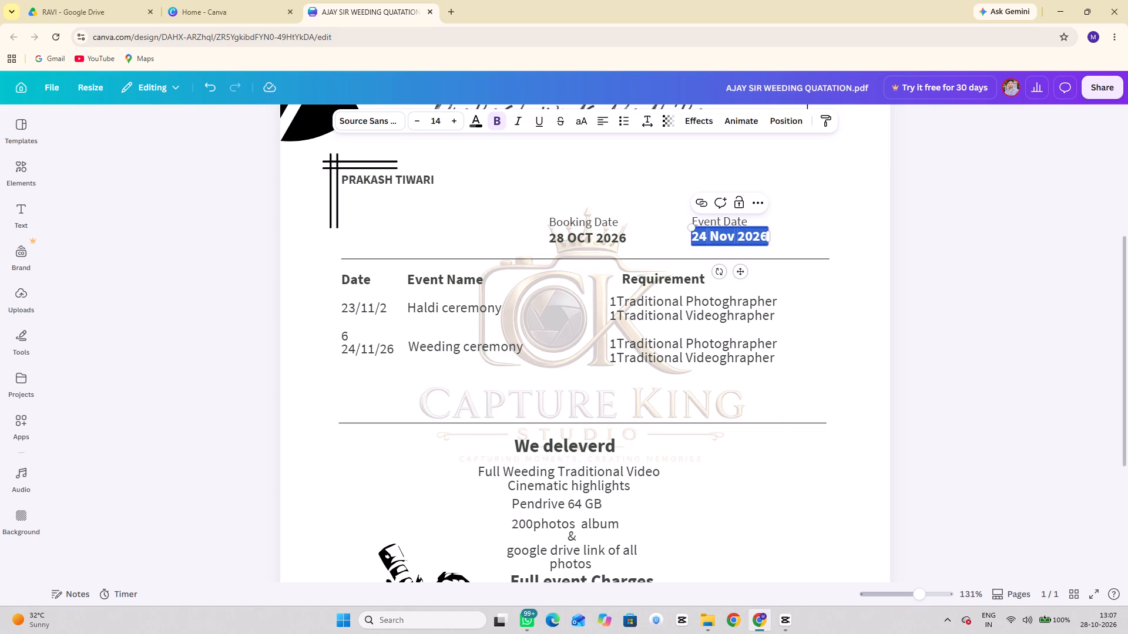
pyautogui.write('03')
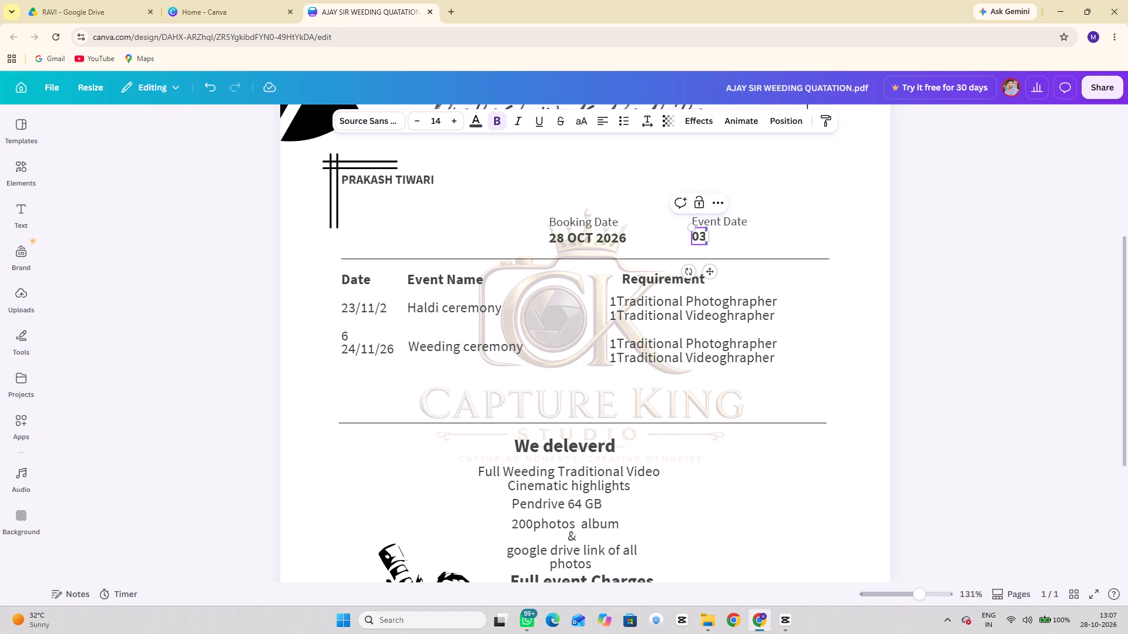
pyautogui.press('space')
pyautogui.write('DEC')
pyautogui.press('space')
pyautogui.write('2026')
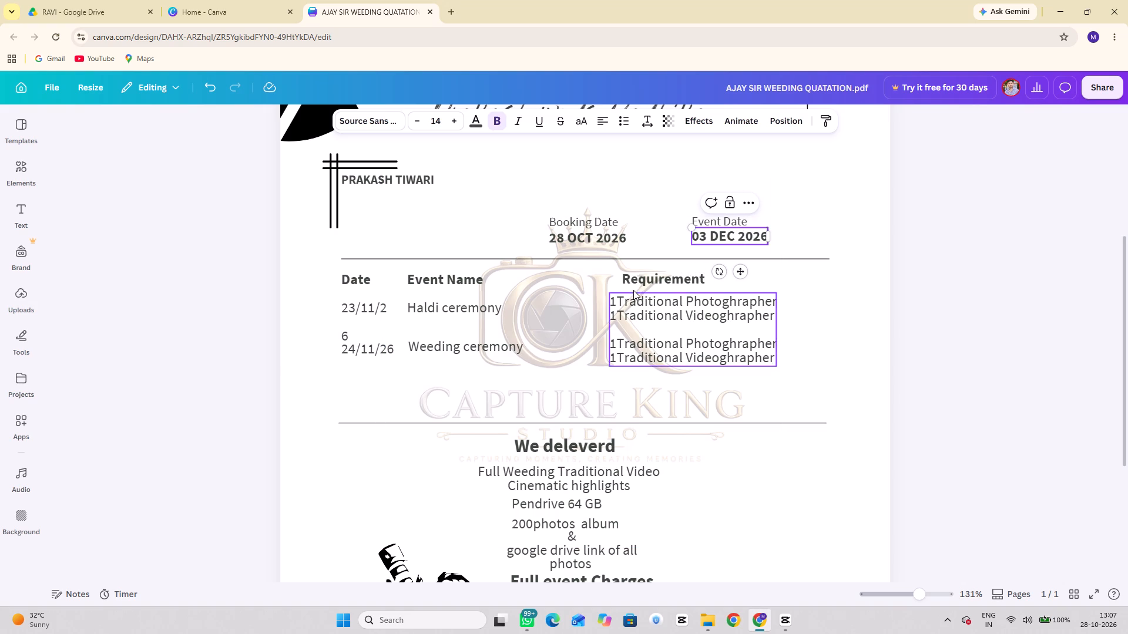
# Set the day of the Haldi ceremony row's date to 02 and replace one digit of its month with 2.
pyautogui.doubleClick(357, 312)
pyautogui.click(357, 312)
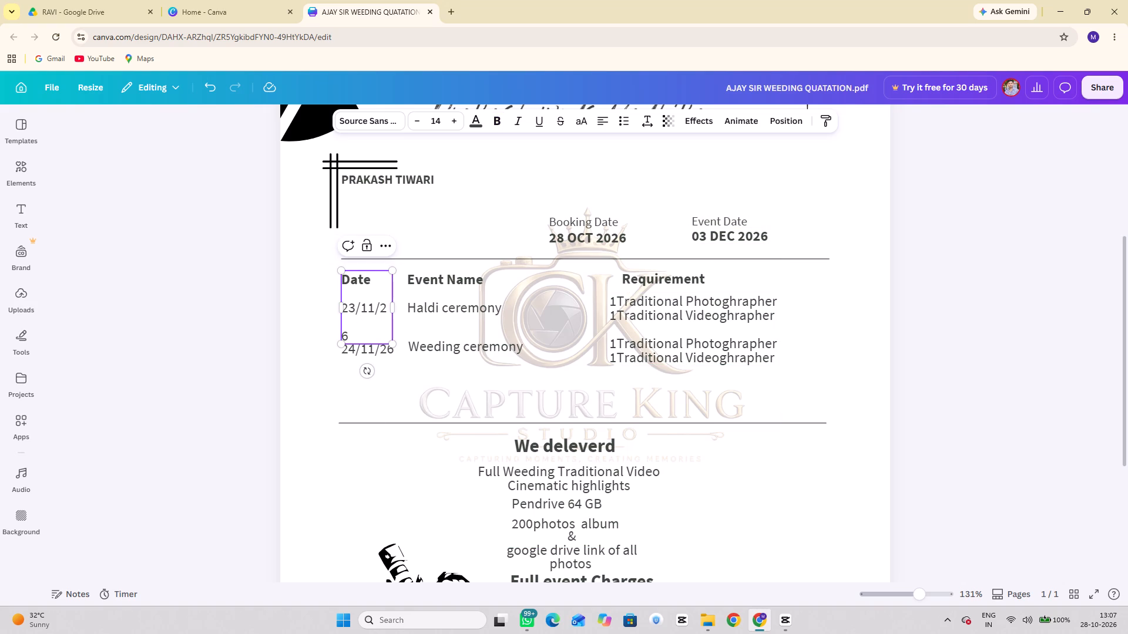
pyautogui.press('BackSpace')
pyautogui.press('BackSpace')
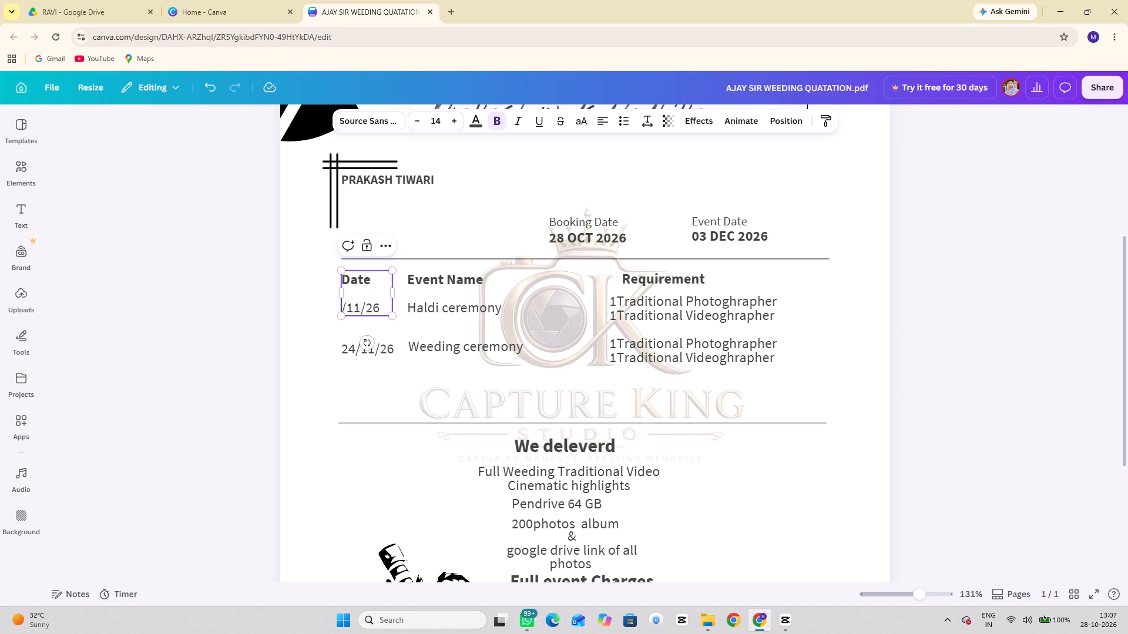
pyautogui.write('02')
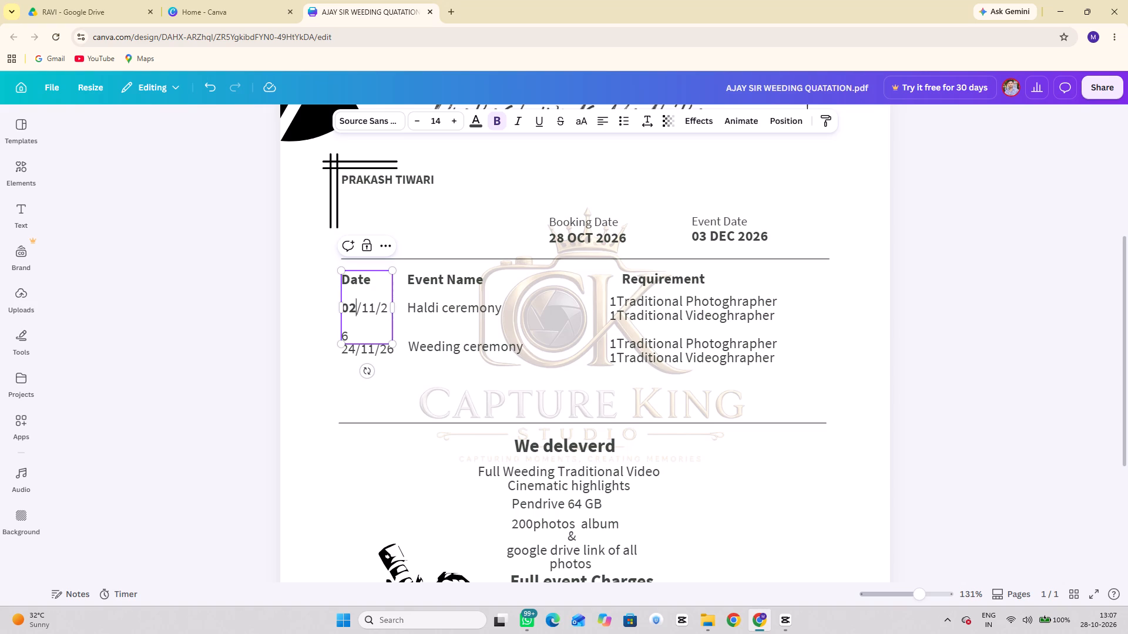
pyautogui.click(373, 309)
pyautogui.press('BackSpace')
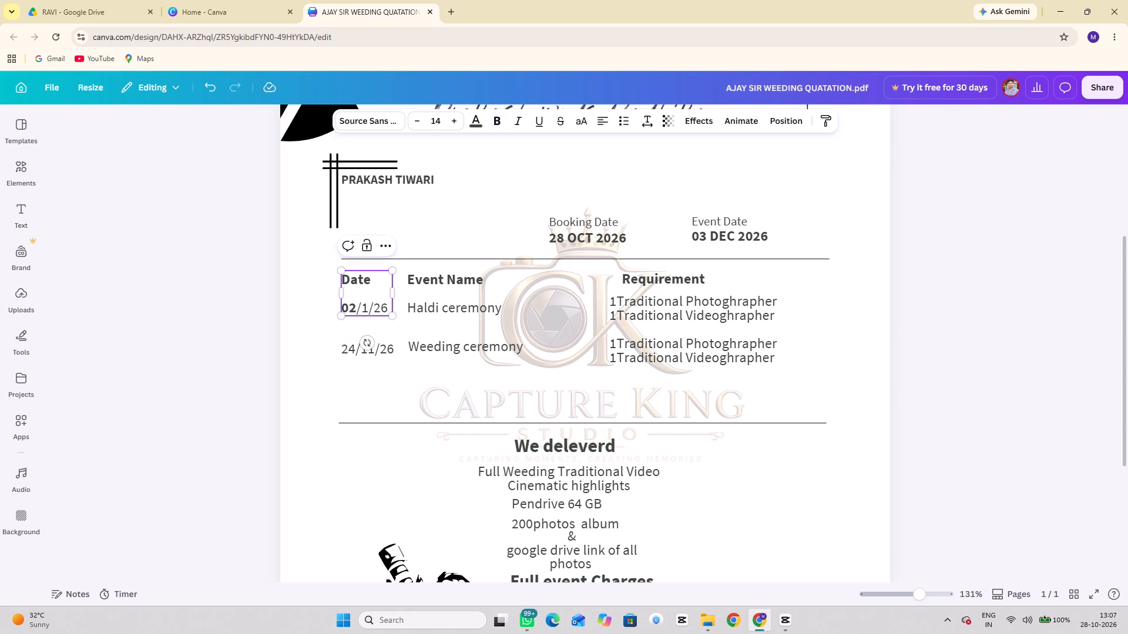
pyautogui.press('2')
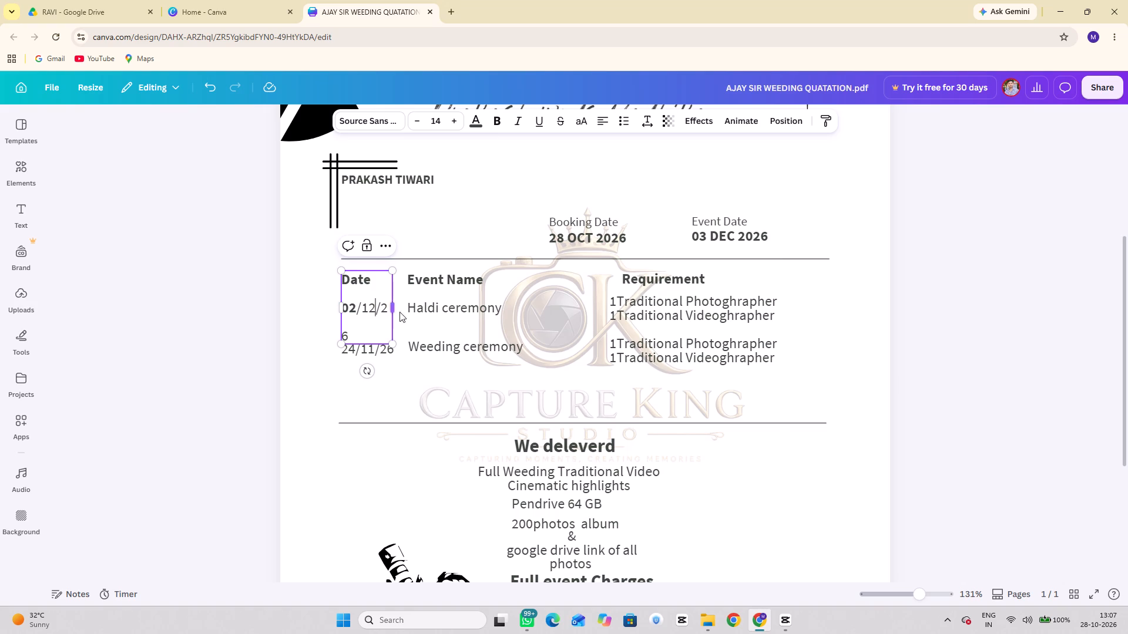
# Widen the Date text box slightly so the Haldi ceremony date fits on one line.
pyautogui.moveTo(393, 312); pyautogui.dragTo(401, 312)
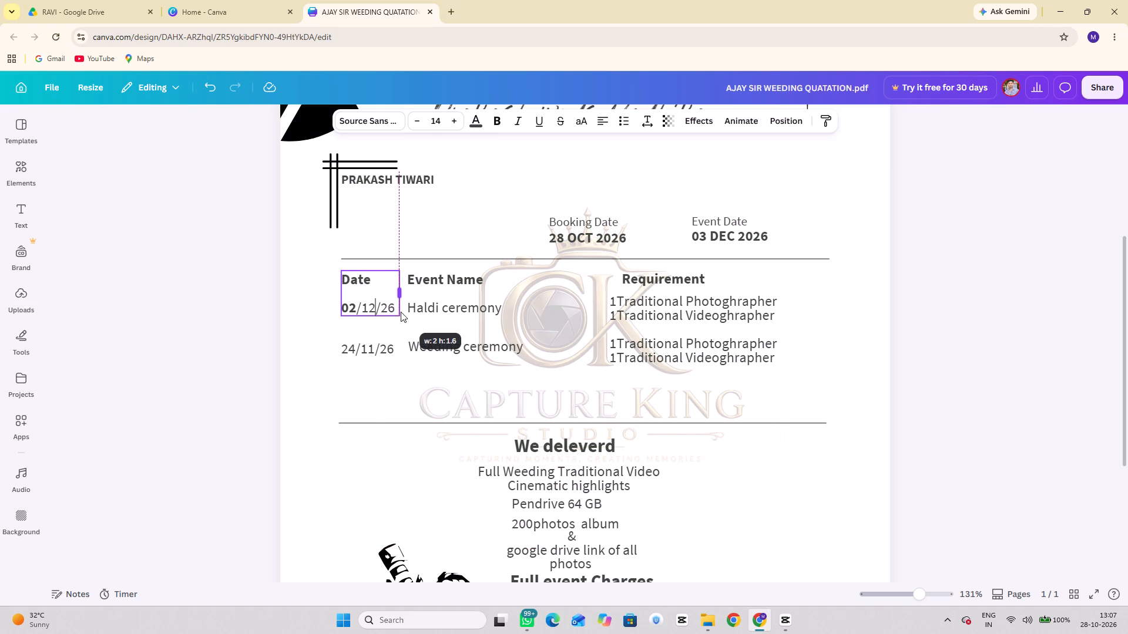
pyautogui.moveTo(401, 312); pyautogui.dragTo(400, 311)
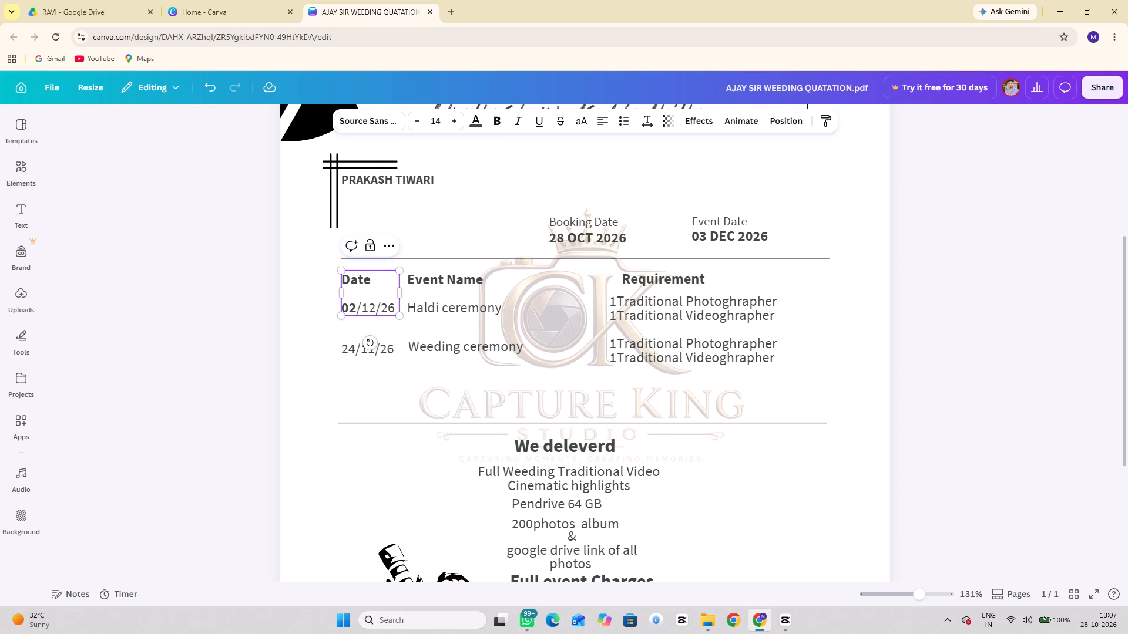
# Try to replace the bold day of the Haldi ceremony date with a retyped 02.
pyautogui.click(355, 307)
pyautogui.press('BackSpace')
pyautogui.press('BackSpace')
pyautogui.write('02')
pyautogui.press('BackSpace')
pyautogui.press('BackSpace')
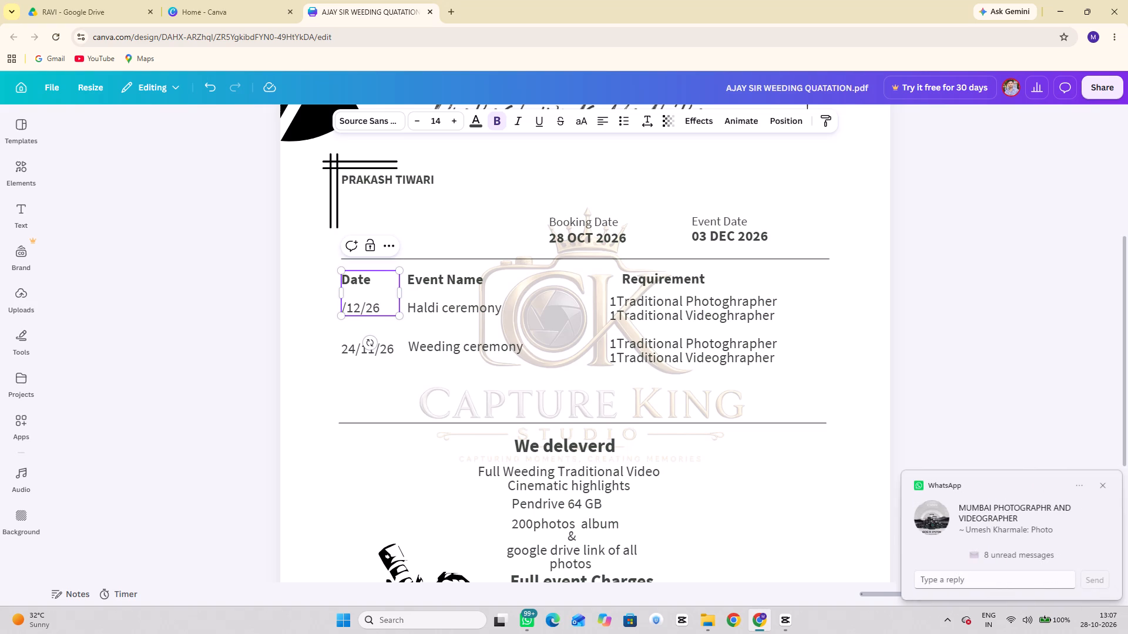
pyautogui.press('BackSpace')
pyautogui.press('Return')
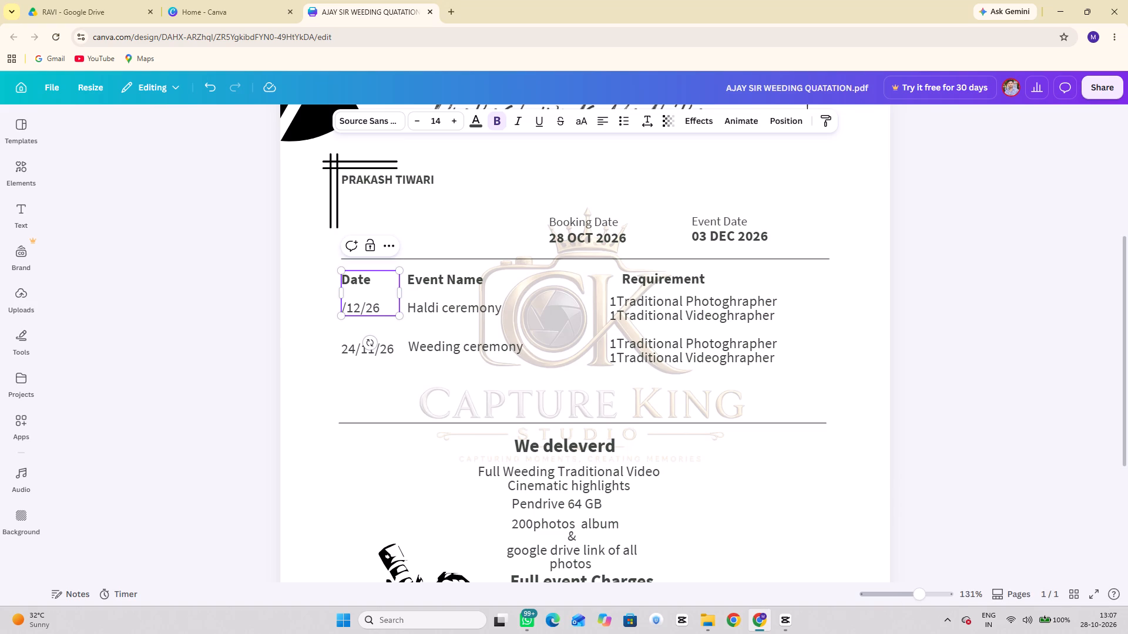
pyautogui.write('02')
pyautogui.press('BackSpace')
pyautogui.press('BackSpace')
# Delete the remaining Haldi ceremony date text, keeping only the Date heading in that text box.
pyautogui.moveTo(384, 307); pyautogui.dragTo(290, 315)
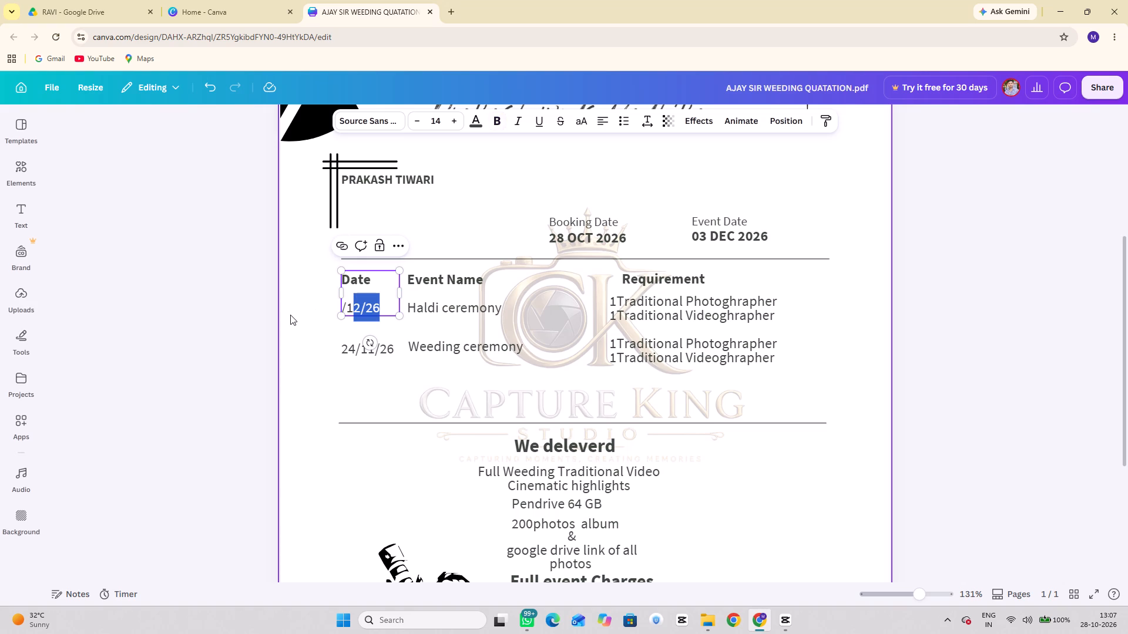
pyautogui.press('BackSpace')
pyautogui.press('BackSpace')
pyautogui.press('BackSpace')
pyautogui.press('BackSpace')
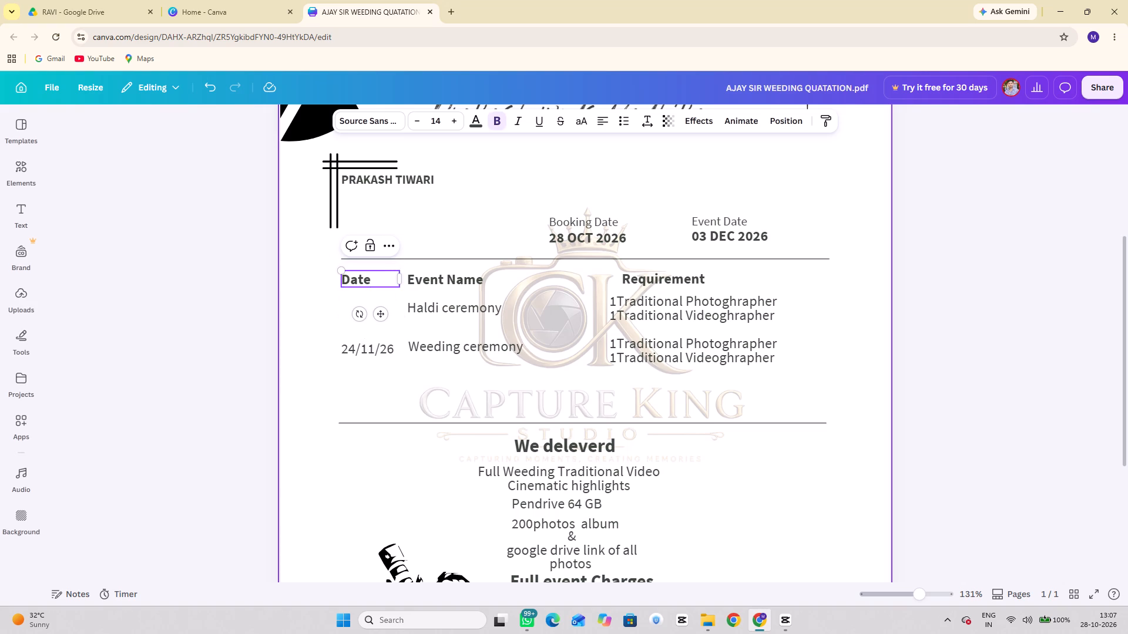
# Duplicate the Weeding ceremony row's date text box to reuse it for the Haldi ceremony row.
pyautogui.click(349, 349)
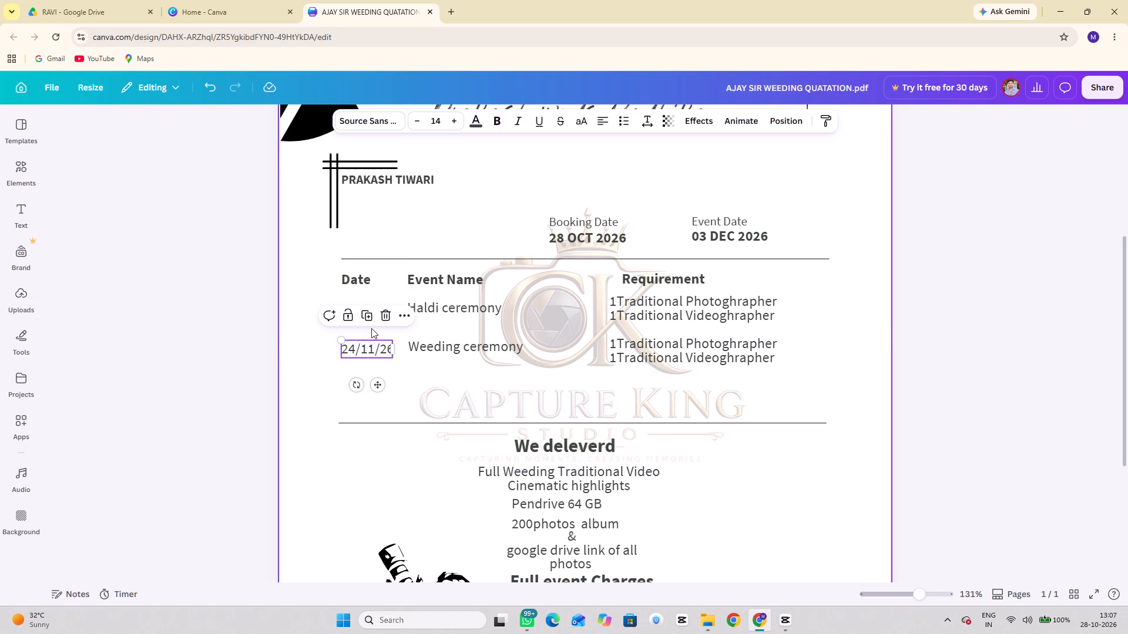
pyautogui.click(369, 318)
pyautogui.moveTo(373, 358); pyautogui.dragTo(372, 358)
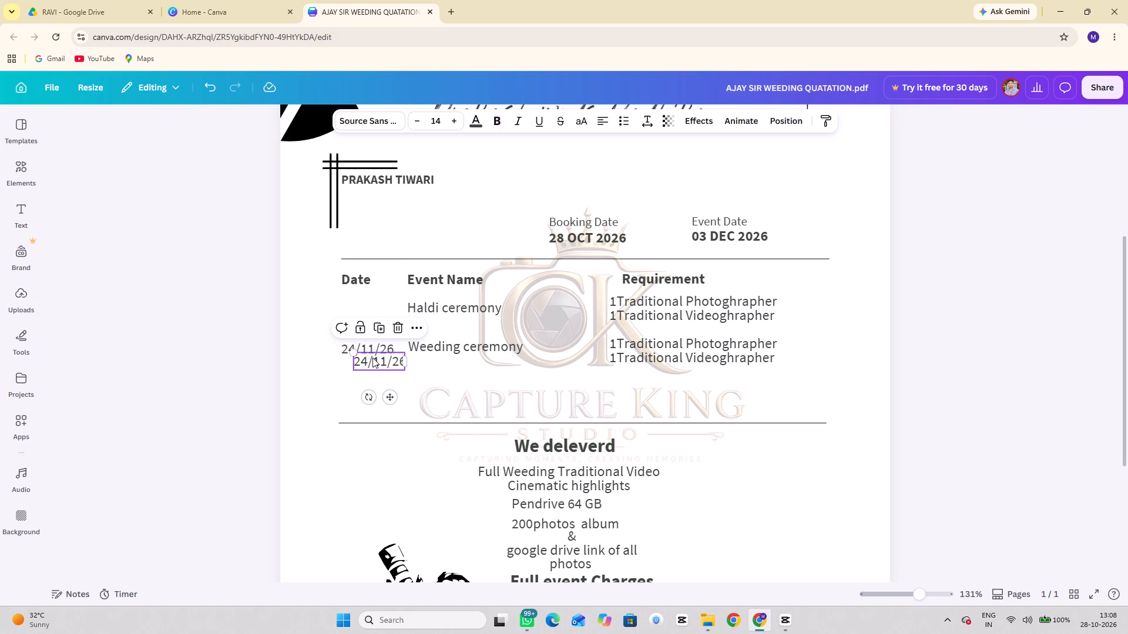
# Move the duplicated 24/11/26 date into the Haldi ceremony row, aligned with the Date column.
pyautogui.moveTo(372, 358); pyautogui.dragTo(361, 310)
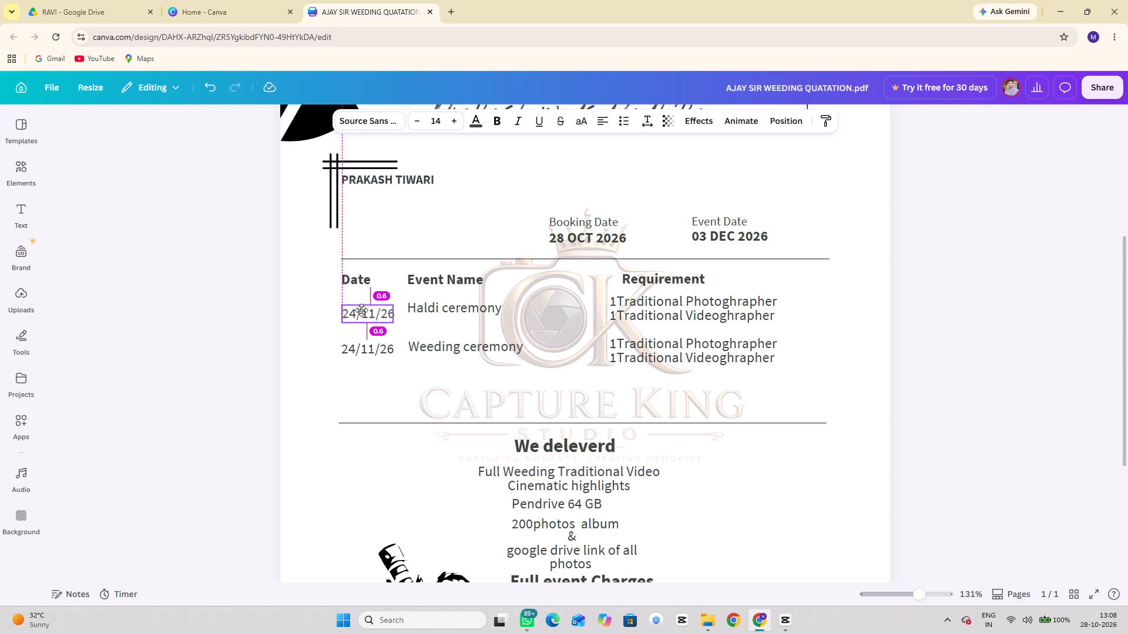
pyautogui.moveTo(361, 310); pyautogui.dragTo(362, 306)
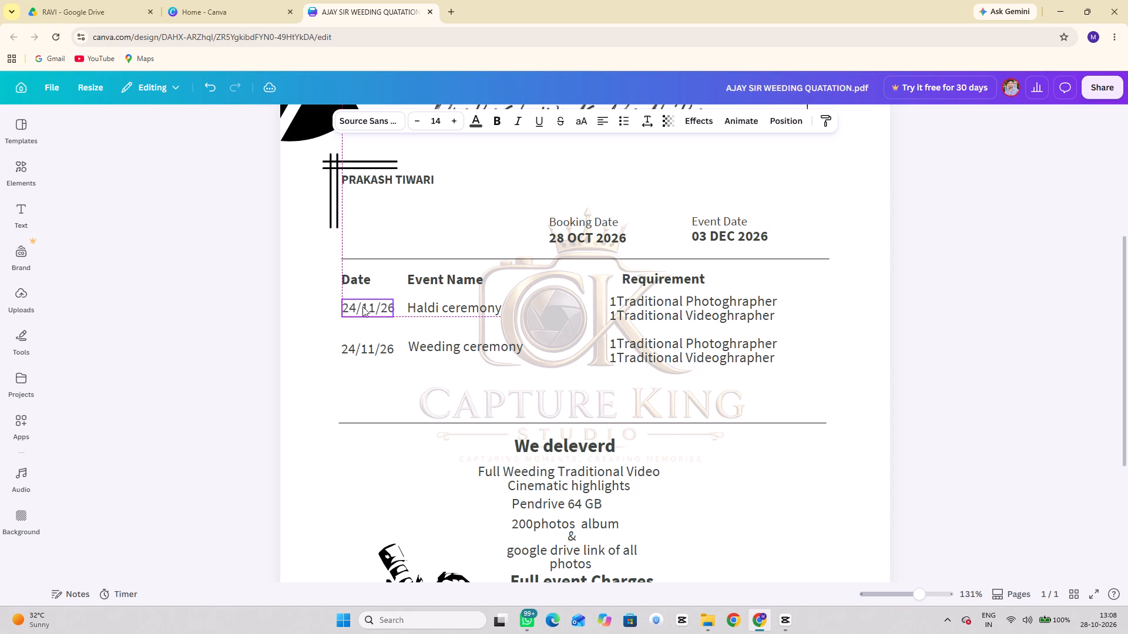
# Replace the date in the Haldi ceremony row with 02/12/26.
pyautogui.doubleClick(362, 306)
pyautogui.press('0')
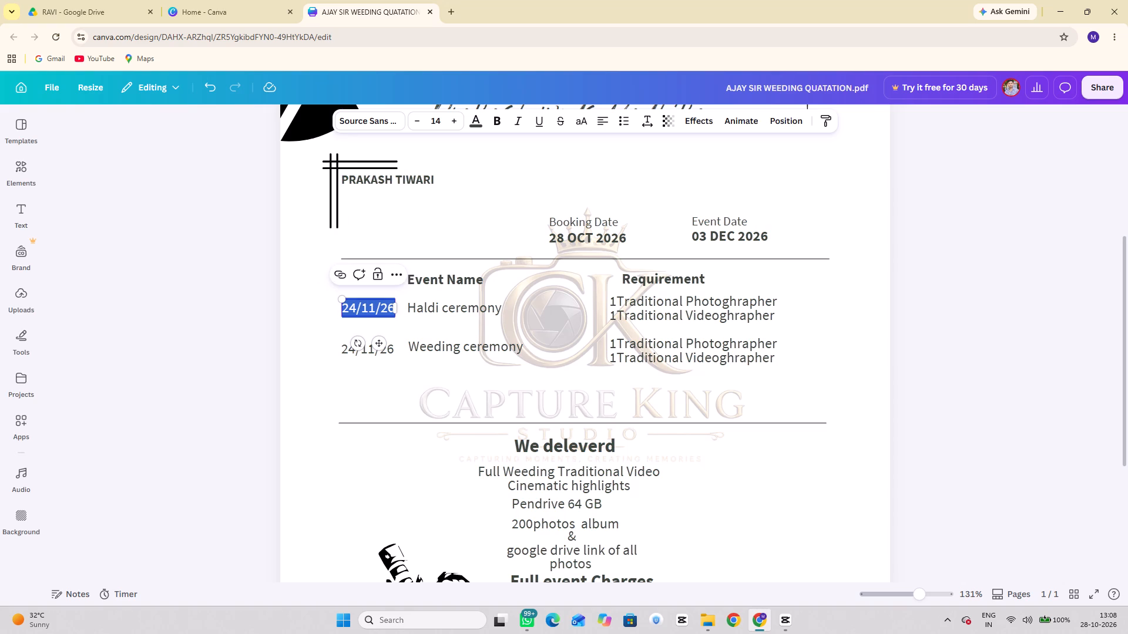
pyautogui.write('2/')
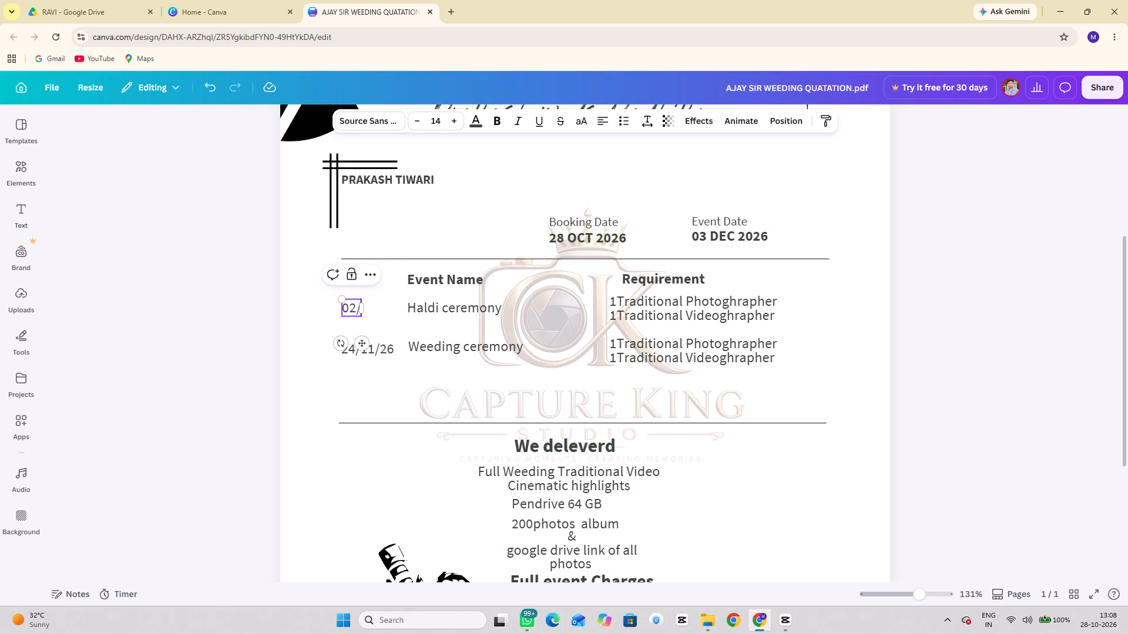
pyautogui.write('12/')
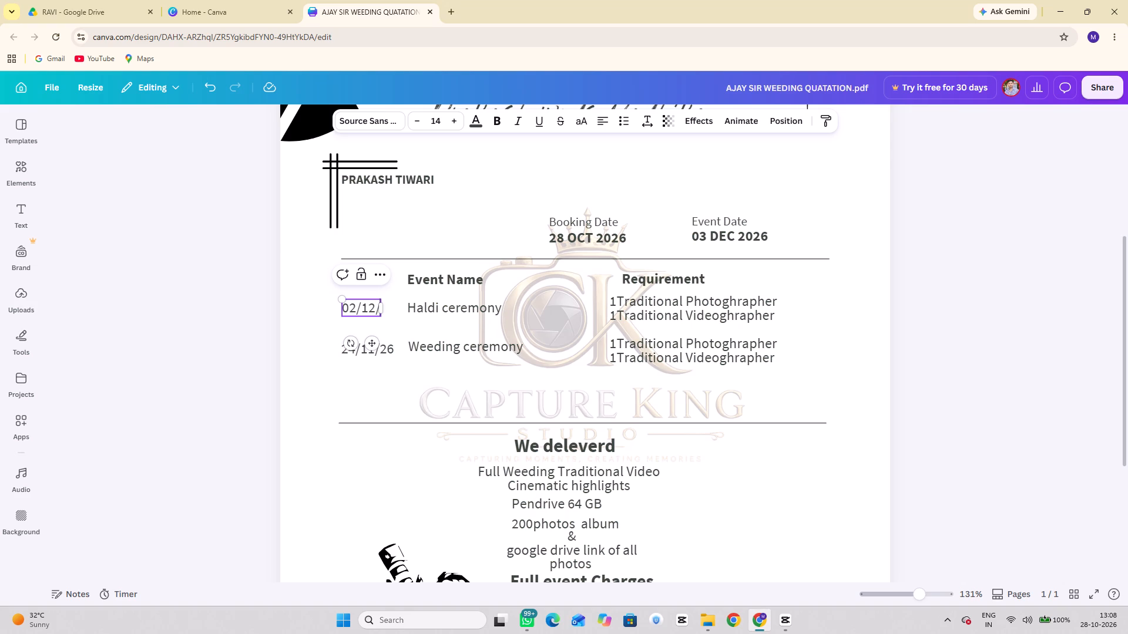
pyautogui.write('26')
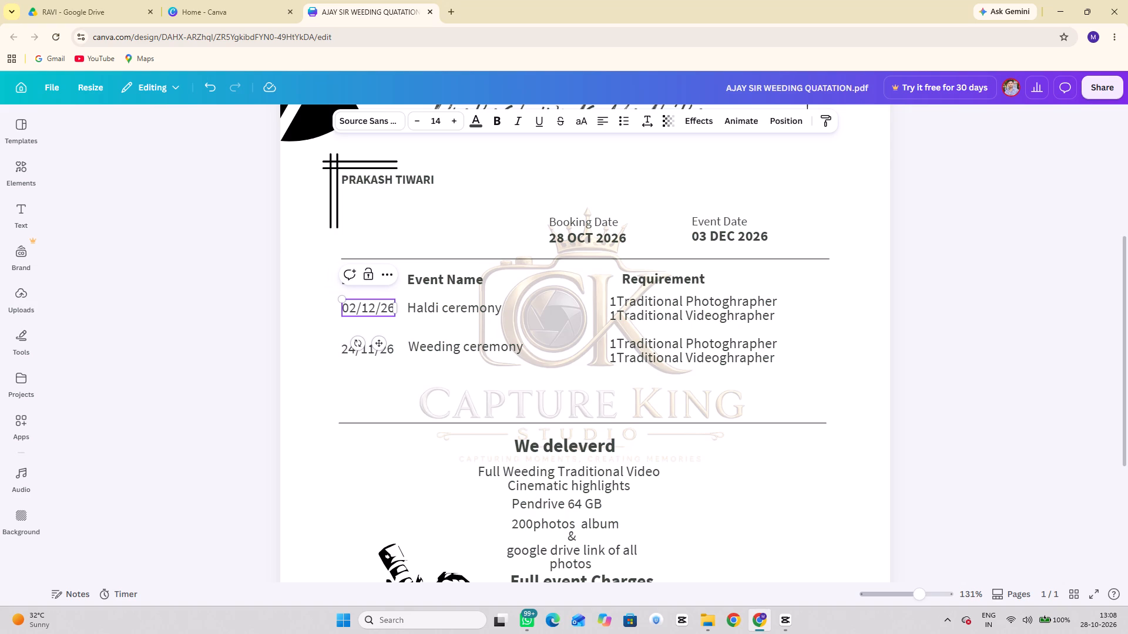
# Change the day of the Weeding ceremony row's date to 03, so the date reads 03/12/26.
pyautogui.doubleClick(357, 353)
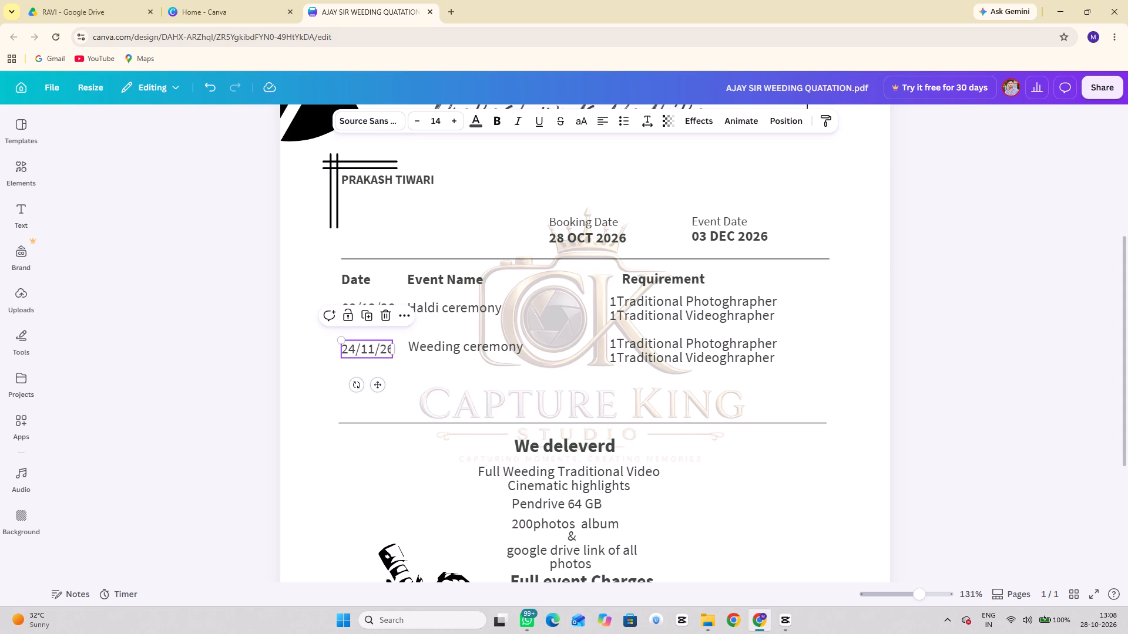
pyautogui.press('0')
pyautogui.press('3')
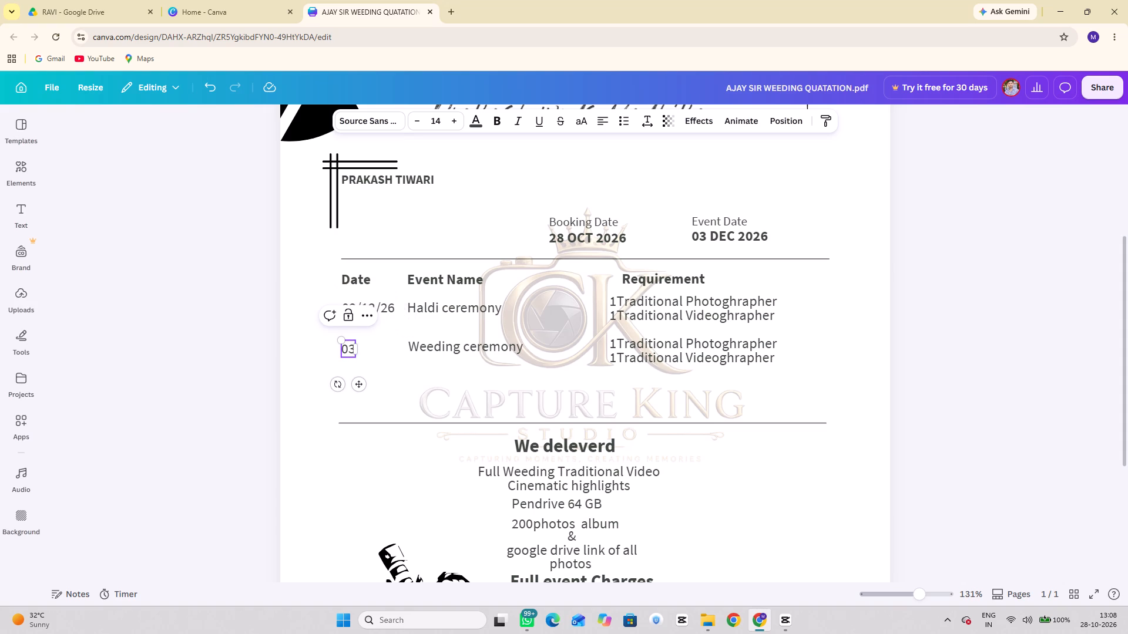
# Complete the Weeding ceremony row's date by adding /12/26 after the day 03, and leave the text box.
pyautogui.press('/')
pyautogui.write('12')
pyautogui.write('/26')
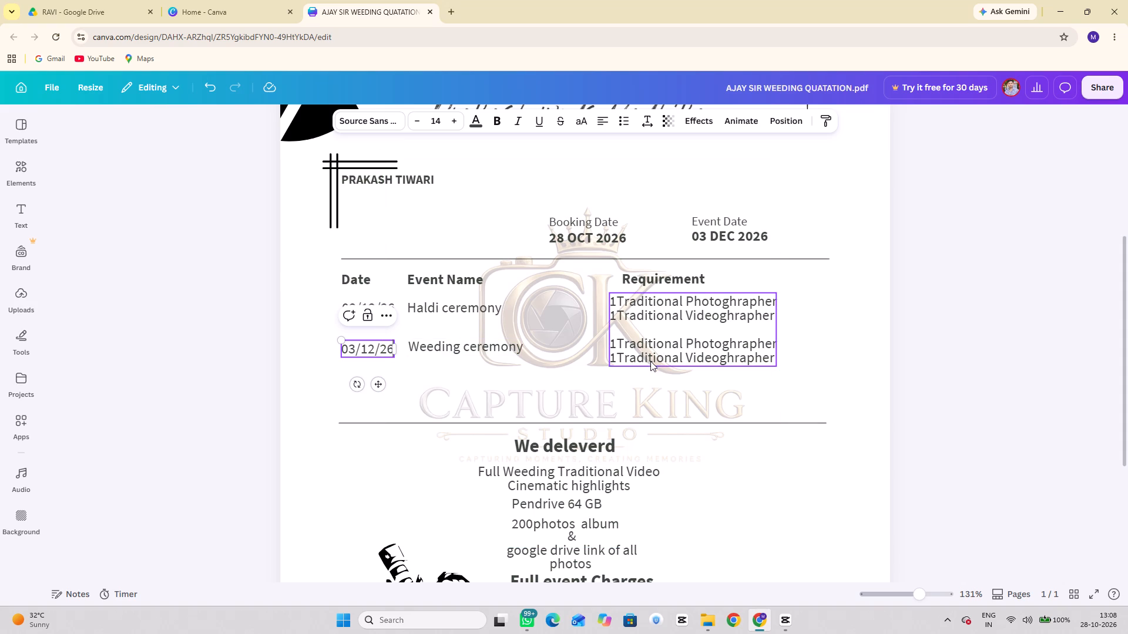
pyautogui.click(710, 476)
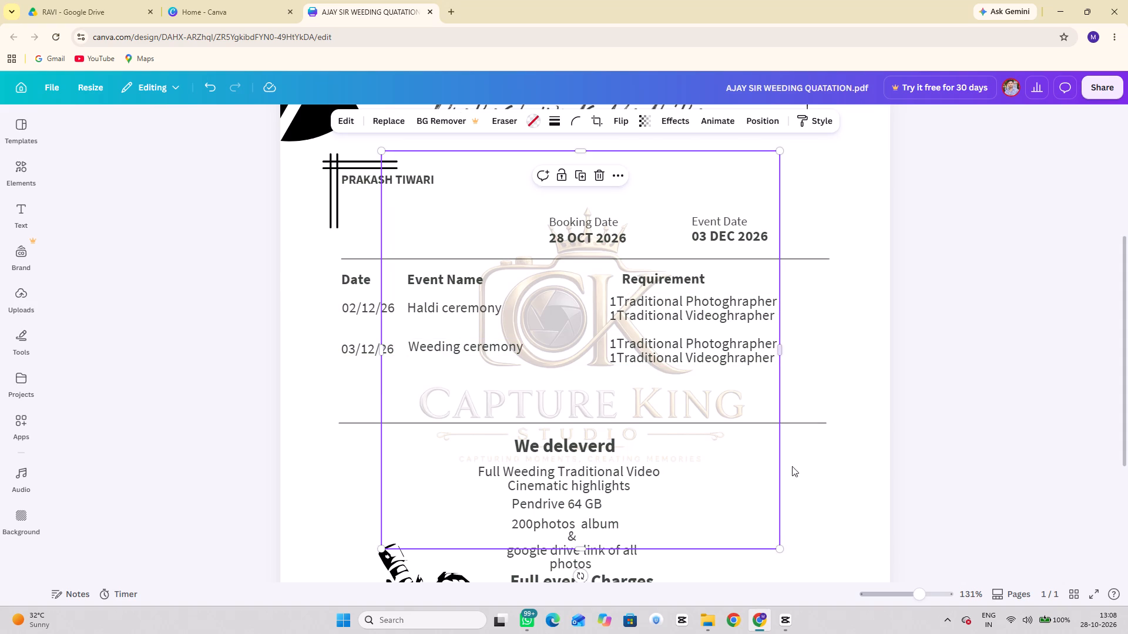
pyautogui.click(824, 465)
# Open the text with the pendrive and 200-photo album lines under We deleverd for editing.
pyautogui.scroll(-1, 720, 461)
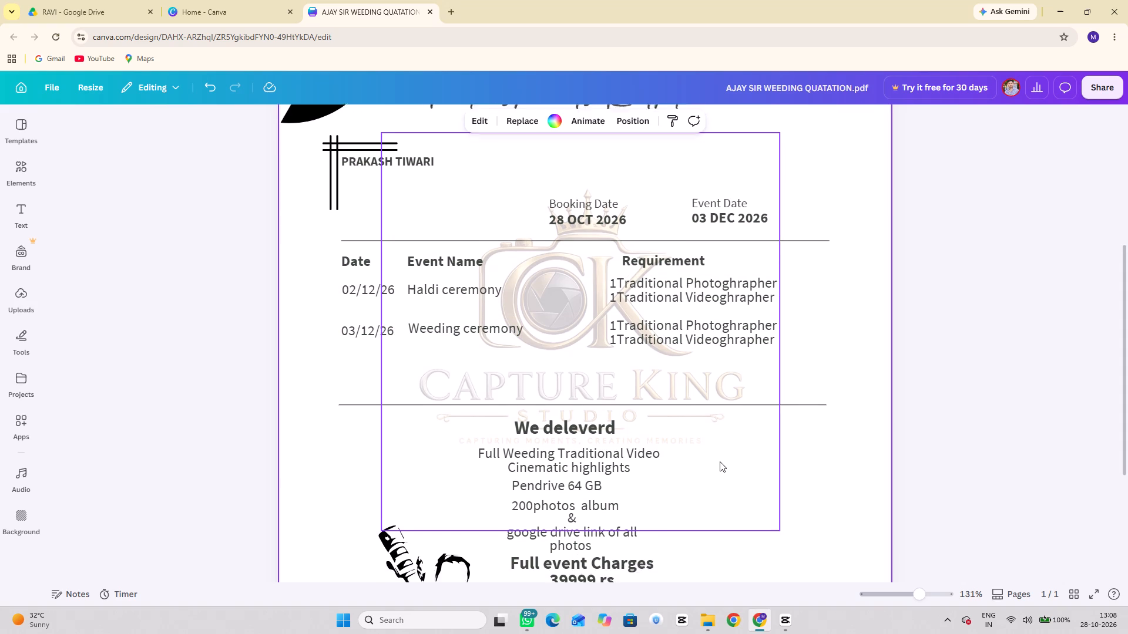
pyautogui.scroll(-1, 720, 461)
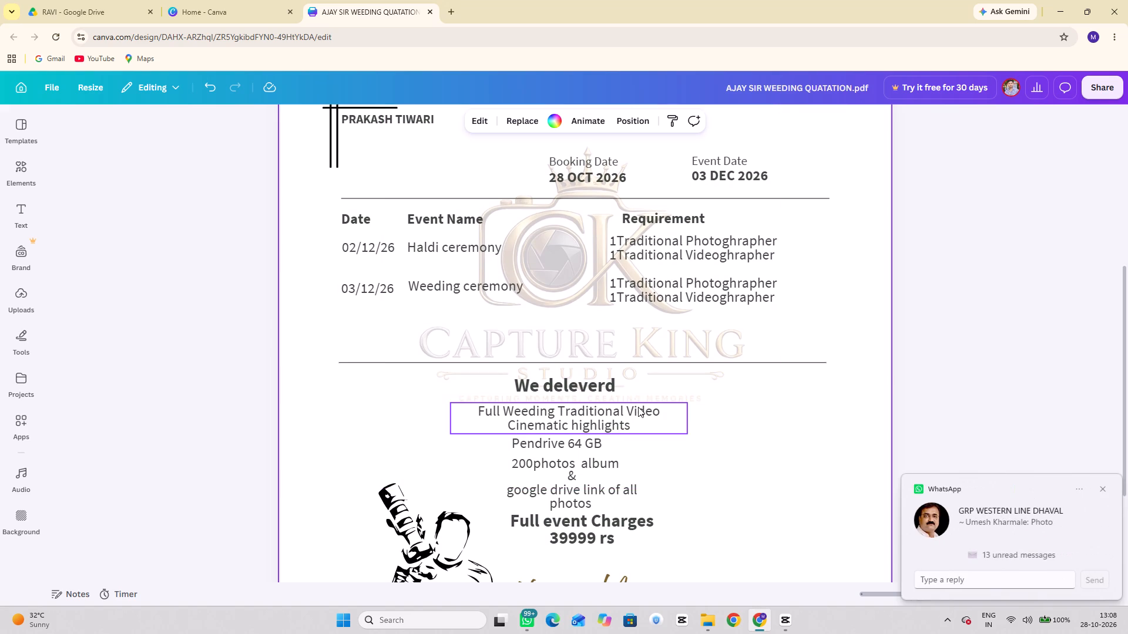
pyautogui.scroll(-1, 638, 407)
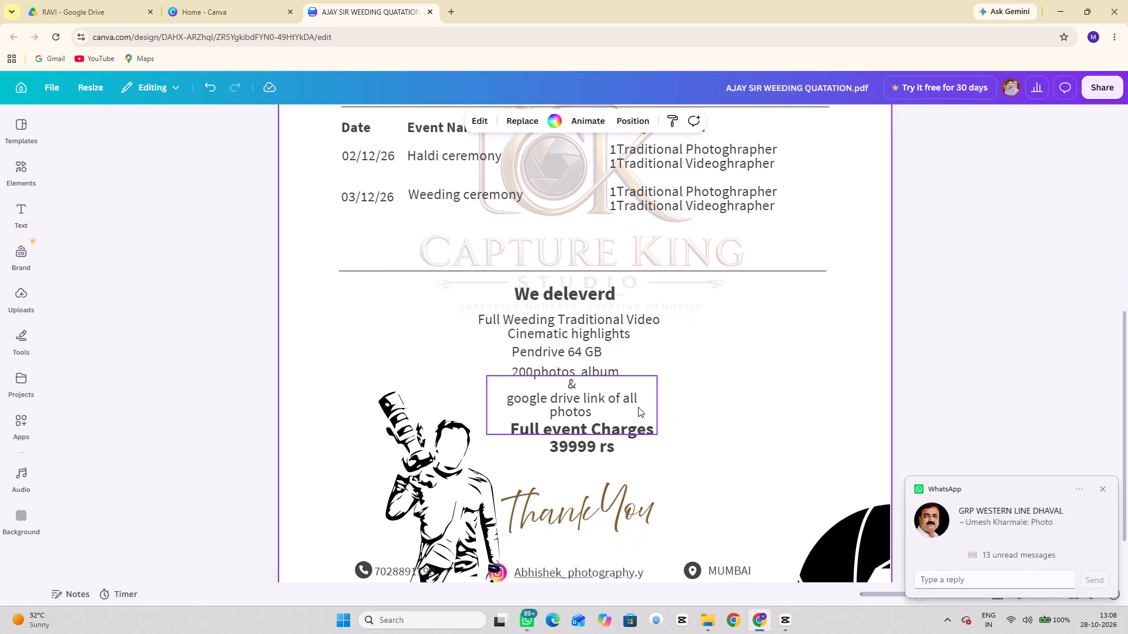
pyautogui.scroll(-1, 638, 407)
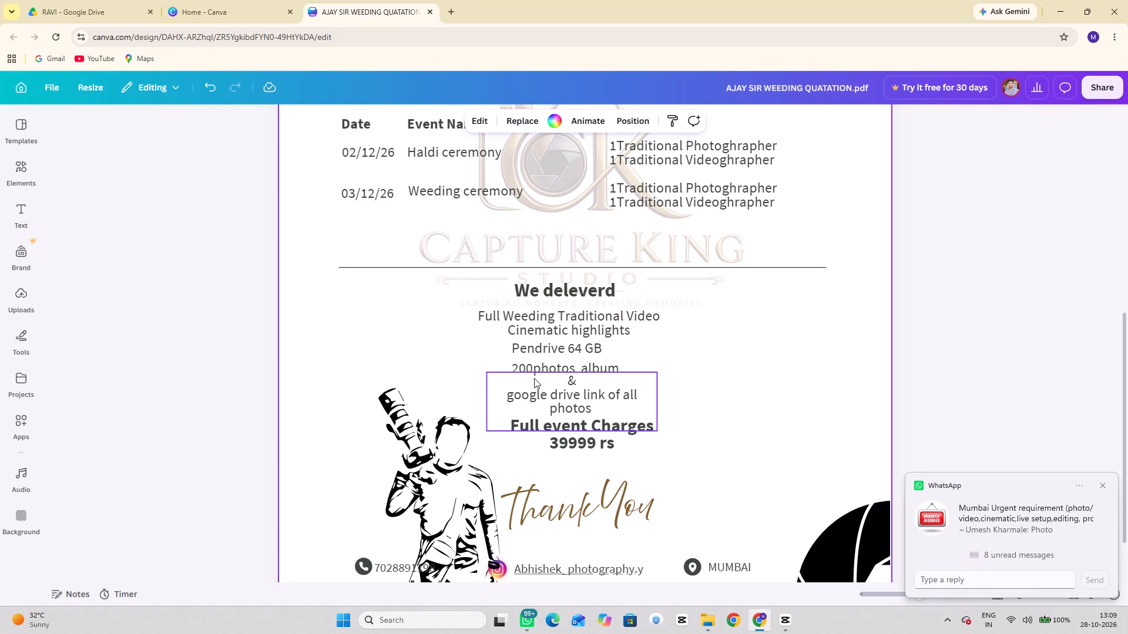
pyautogui.doubleClick(526, 366)
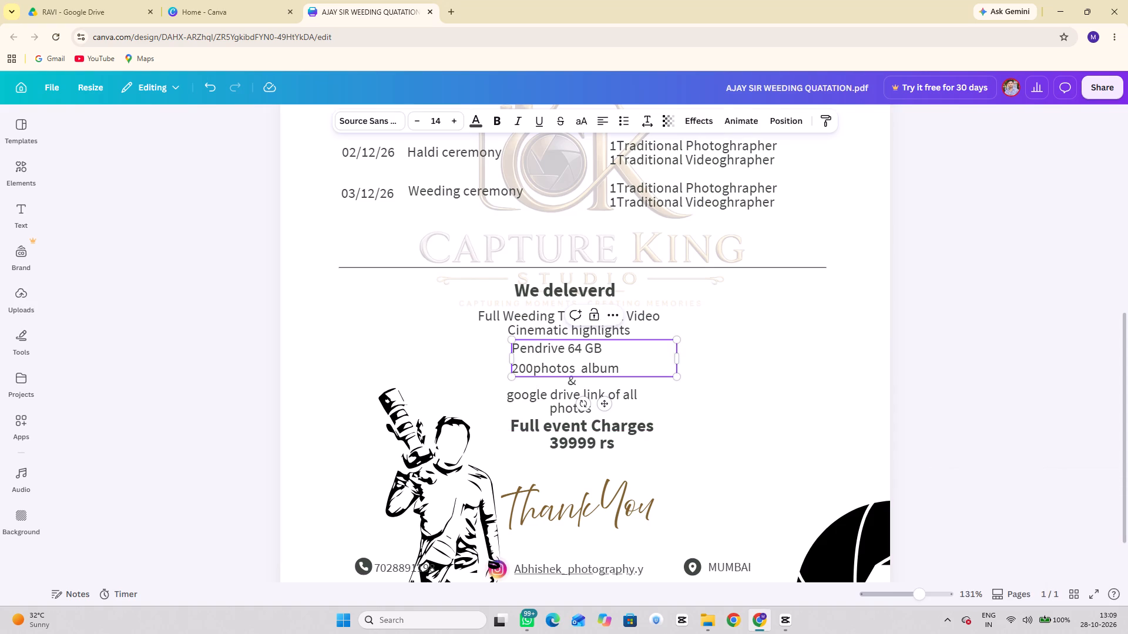
# Change the album line in the We deleverd list to 300 photos.
pyautogui.click(521, 369)
pyautogui.press('BackSpace')
pyautogui.press('3')
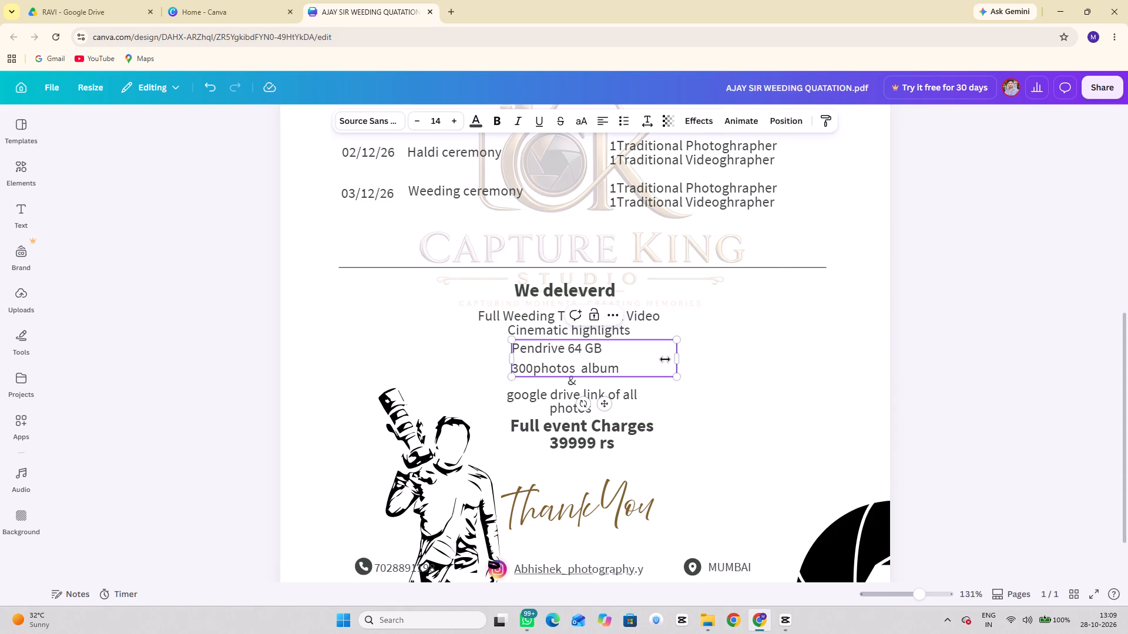
pyautogui.click(718, 426)
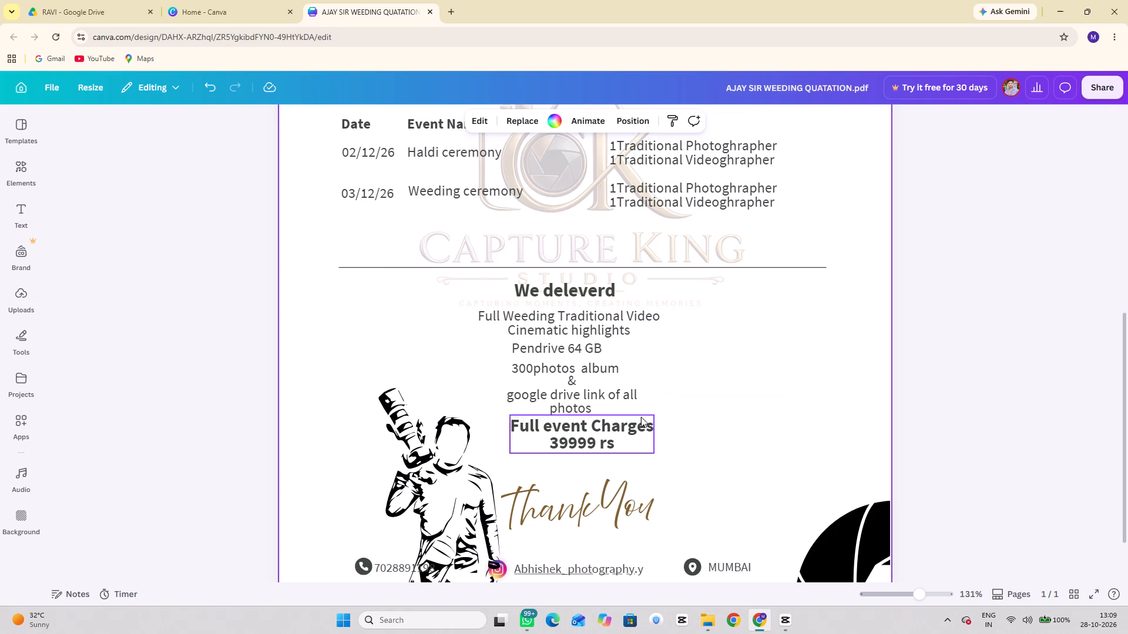
# Review the whole quotation, from the couple's title and ceremony schedule to the deliverables and the full event charges.
pyautogui.scroll(-1, 694, 495)
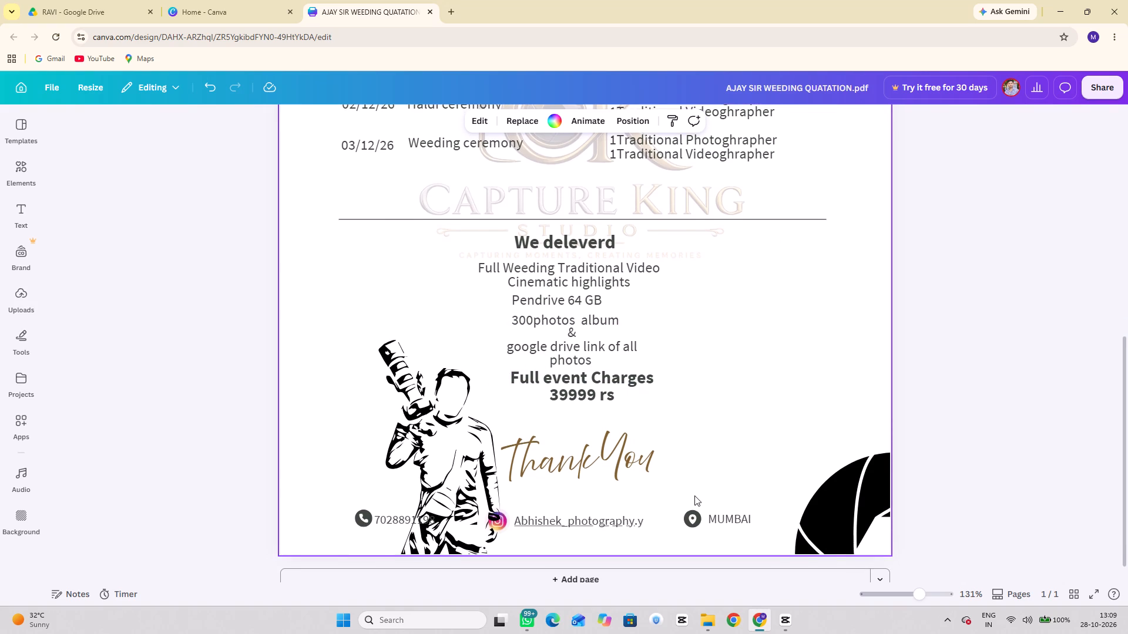
pyautogui.scroll(-1, 694, 495)
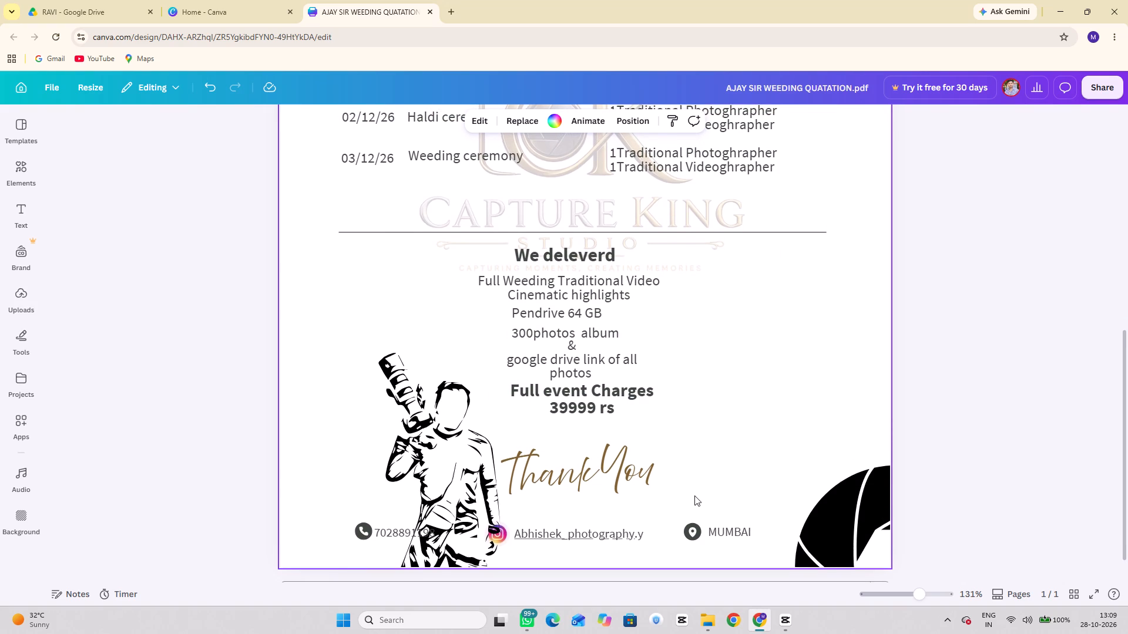
pyautogui.scroll(-1, 694, 495)
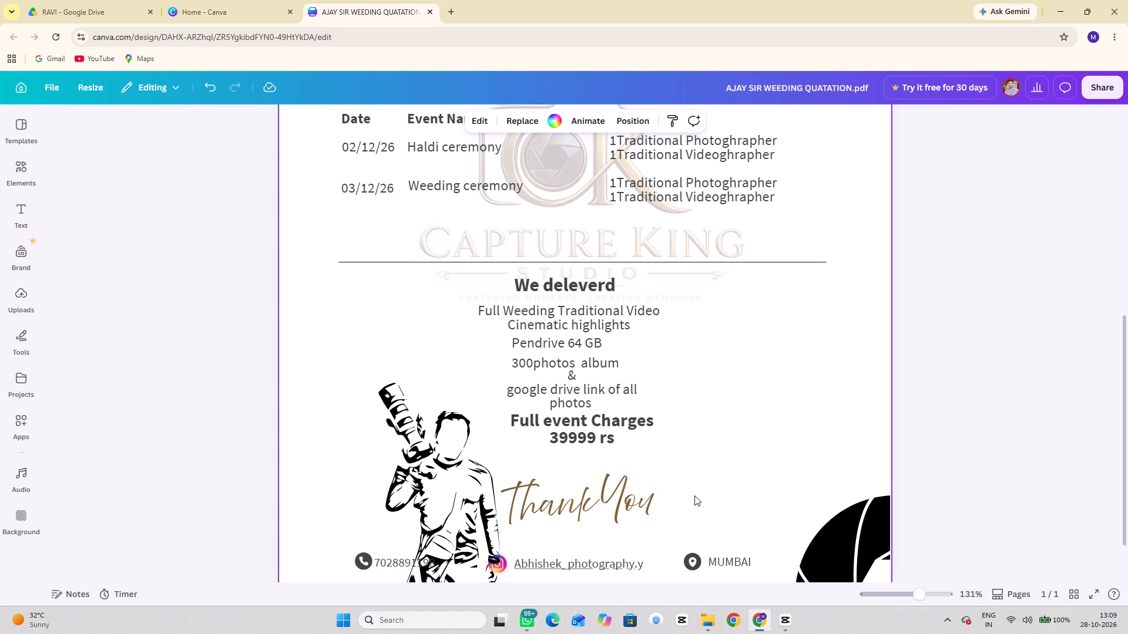
pyautogui.scroll(-1, 694, 495)
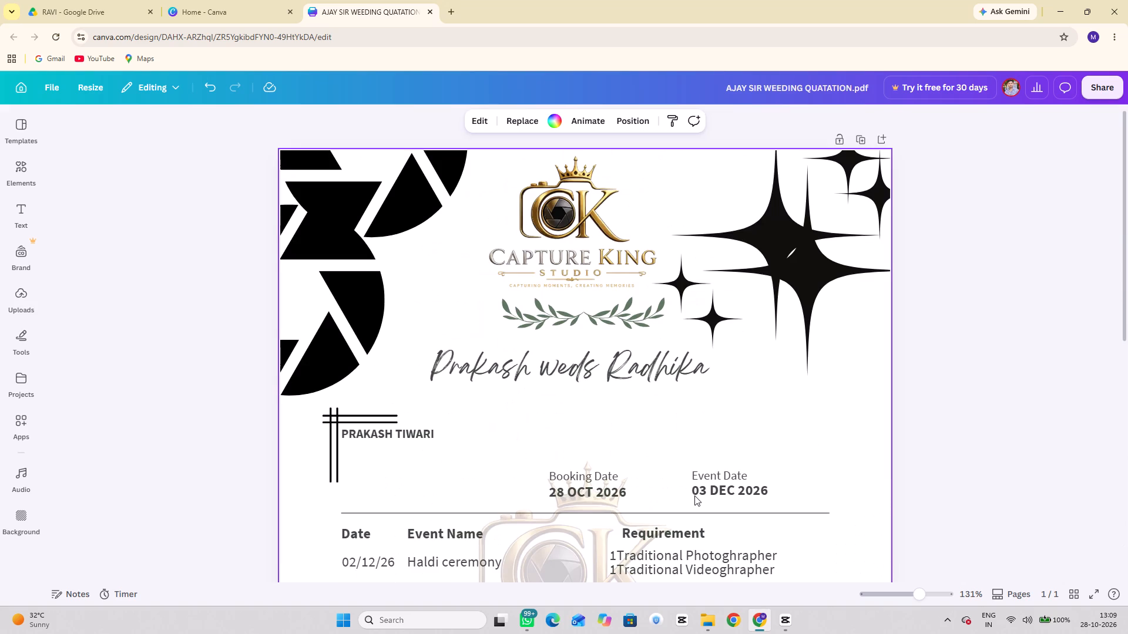
pyautogui.scroll(-1, 694, 495)
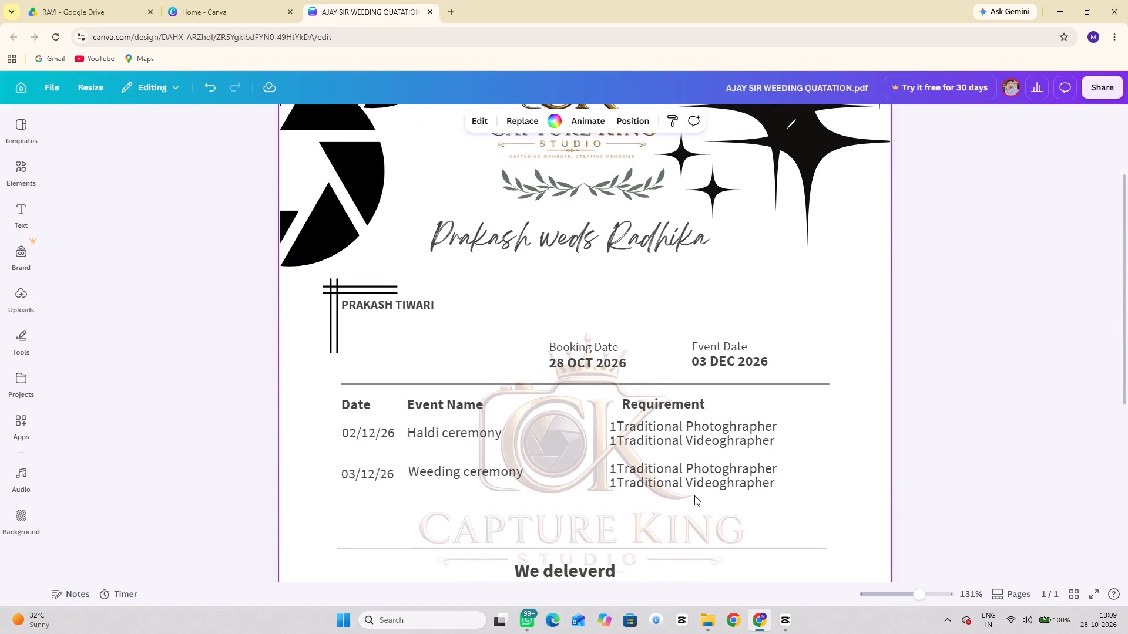
pyautogui.scroll(-1, 694, 495)
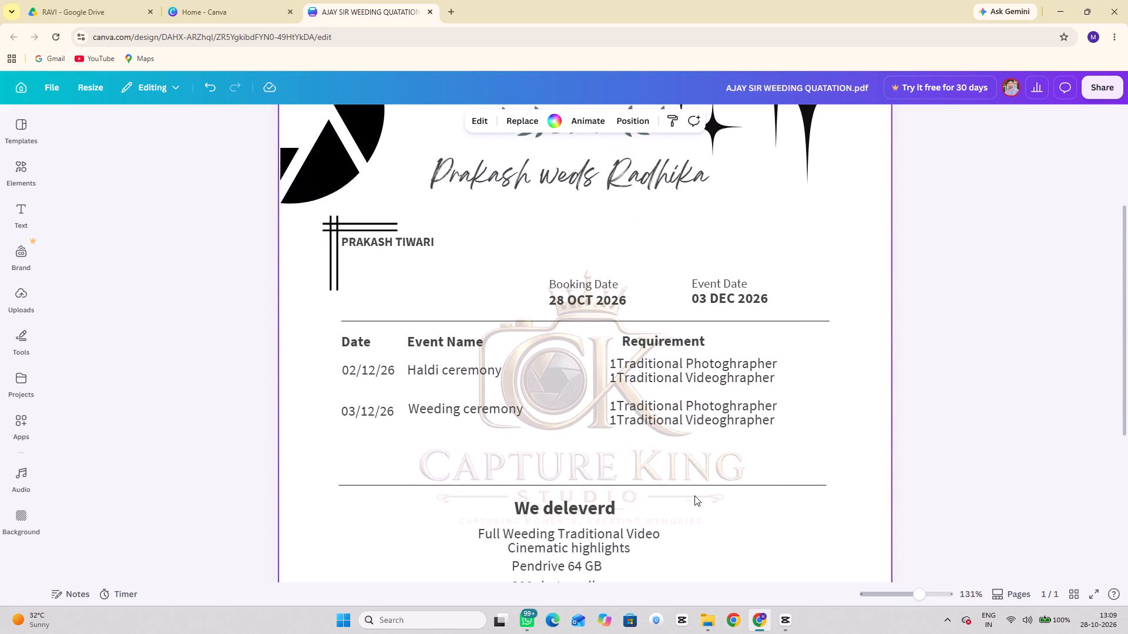
pyautogui.scroll(-2, 694, 495)
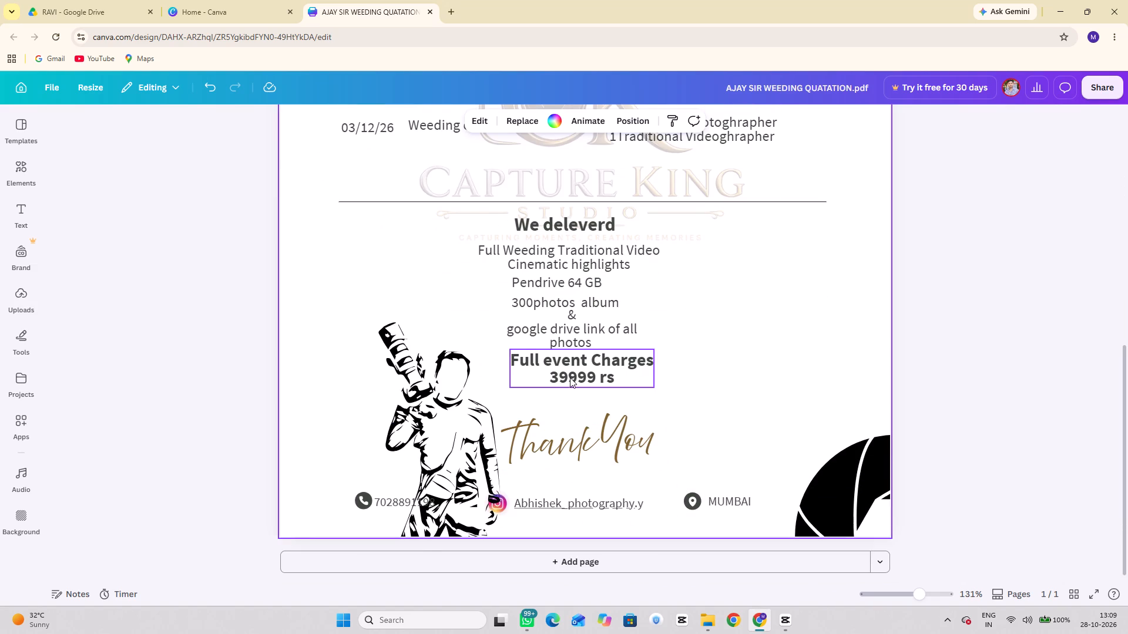
pyautogui.click(569, 377)
pyautogui.doubleClick(569, 377)
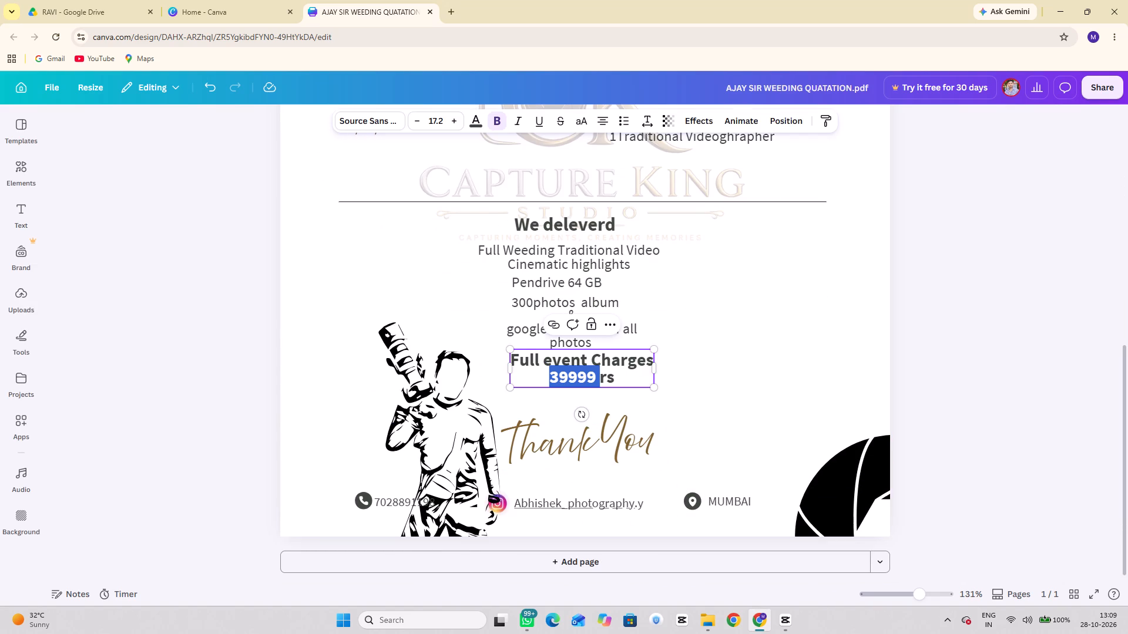
pyautogui.click(569, 377)
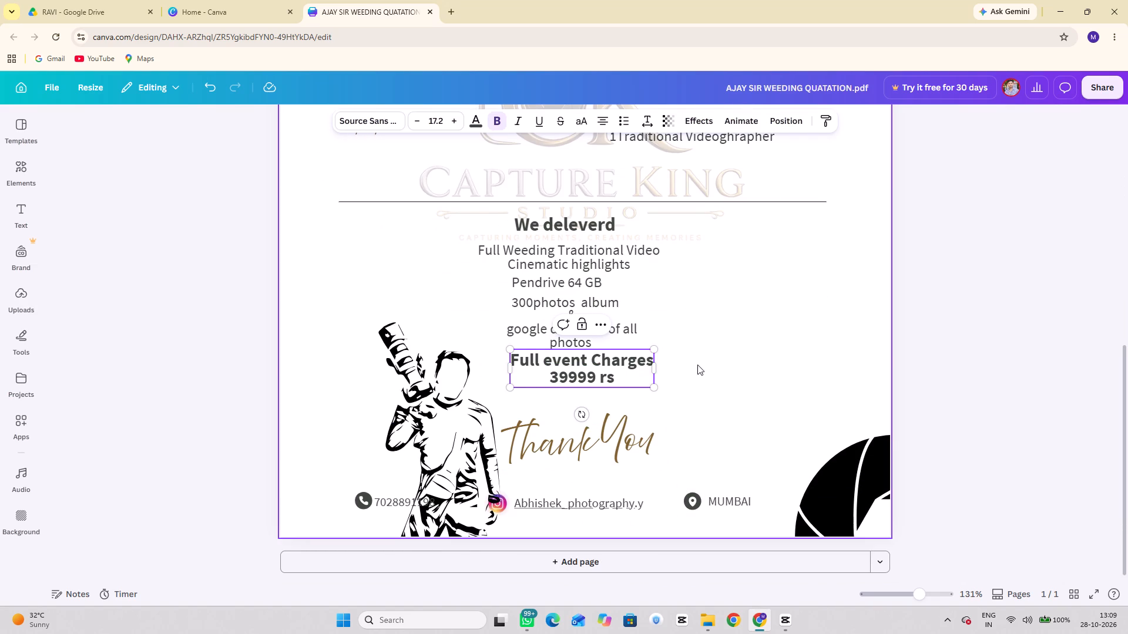
pyautogui.click(697, 365)
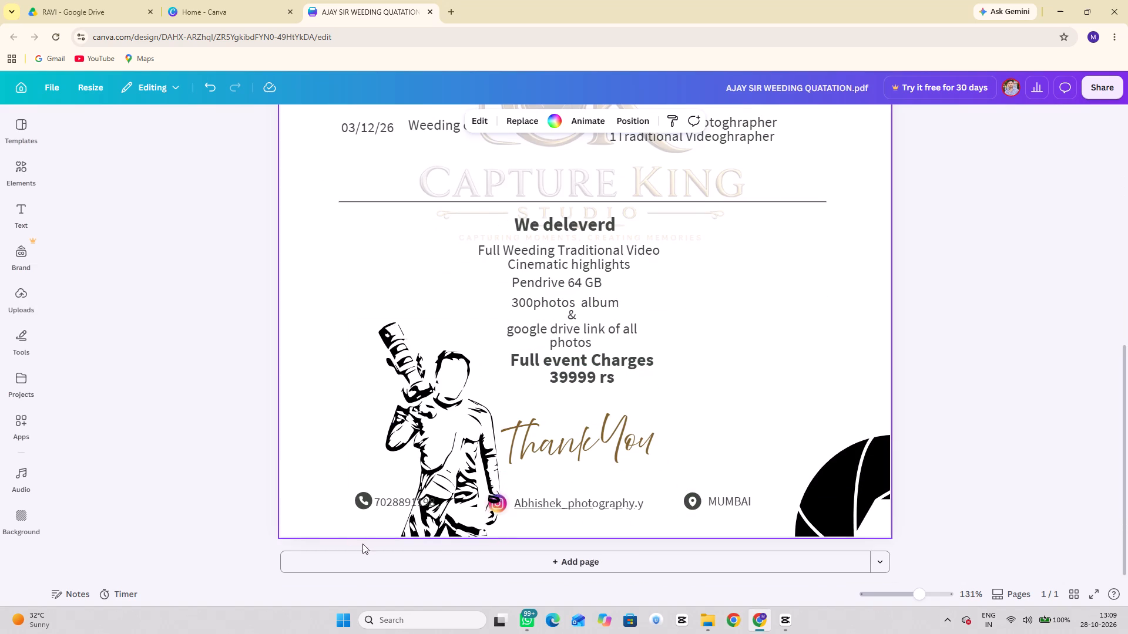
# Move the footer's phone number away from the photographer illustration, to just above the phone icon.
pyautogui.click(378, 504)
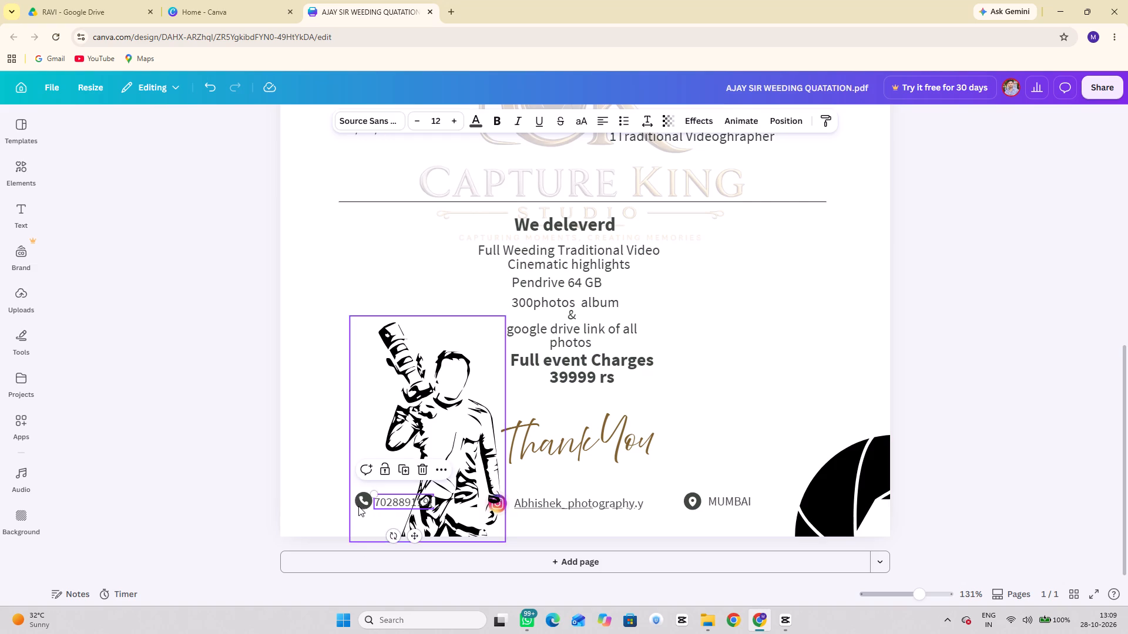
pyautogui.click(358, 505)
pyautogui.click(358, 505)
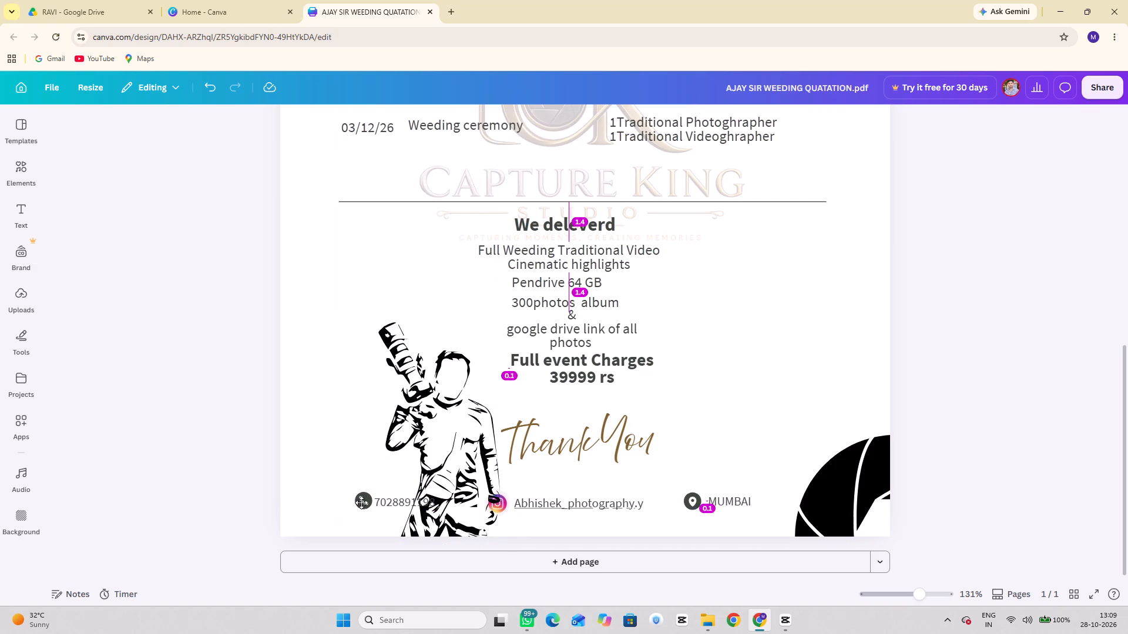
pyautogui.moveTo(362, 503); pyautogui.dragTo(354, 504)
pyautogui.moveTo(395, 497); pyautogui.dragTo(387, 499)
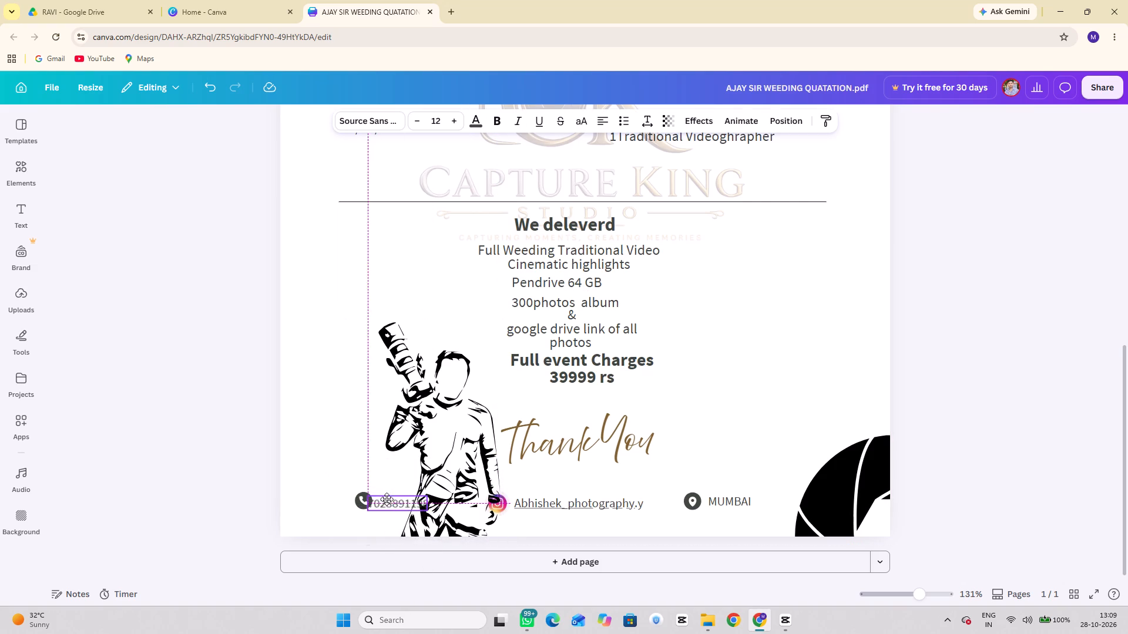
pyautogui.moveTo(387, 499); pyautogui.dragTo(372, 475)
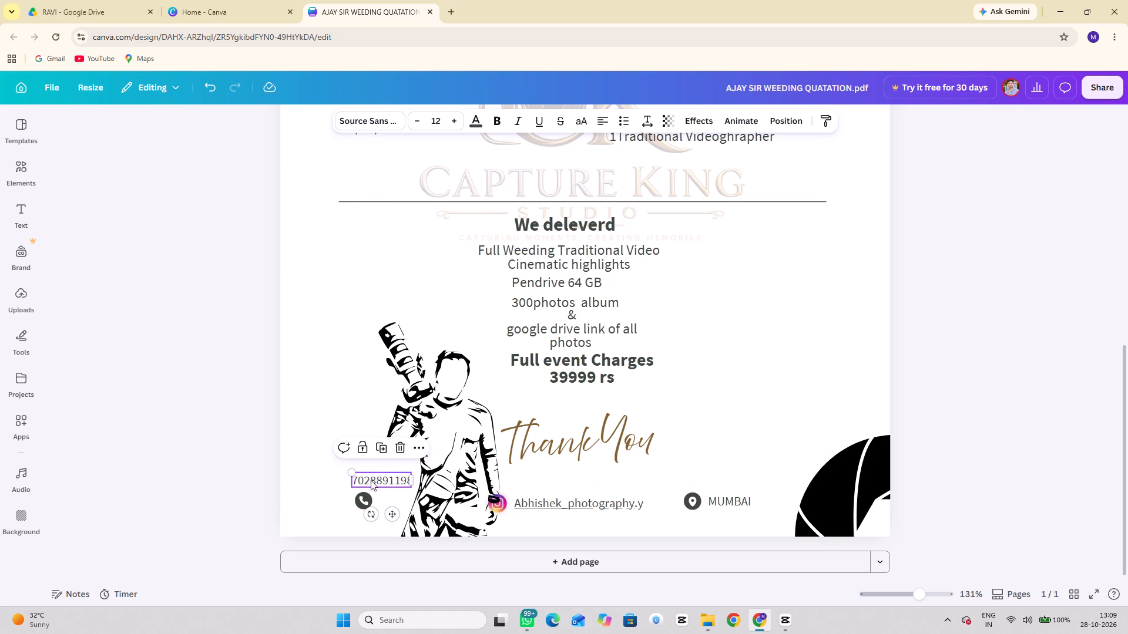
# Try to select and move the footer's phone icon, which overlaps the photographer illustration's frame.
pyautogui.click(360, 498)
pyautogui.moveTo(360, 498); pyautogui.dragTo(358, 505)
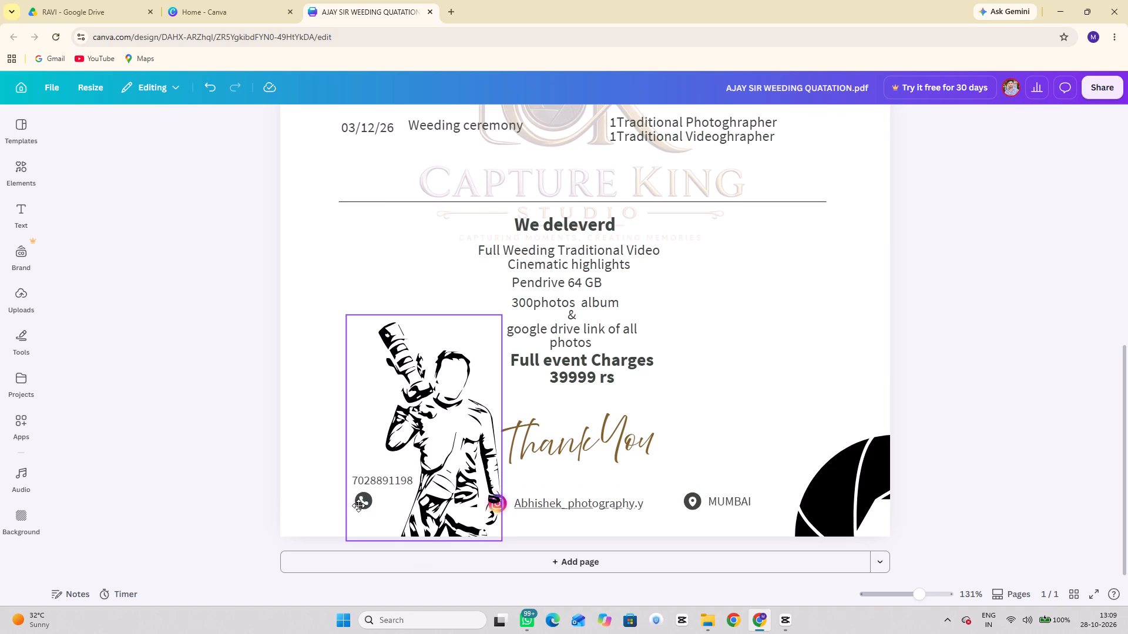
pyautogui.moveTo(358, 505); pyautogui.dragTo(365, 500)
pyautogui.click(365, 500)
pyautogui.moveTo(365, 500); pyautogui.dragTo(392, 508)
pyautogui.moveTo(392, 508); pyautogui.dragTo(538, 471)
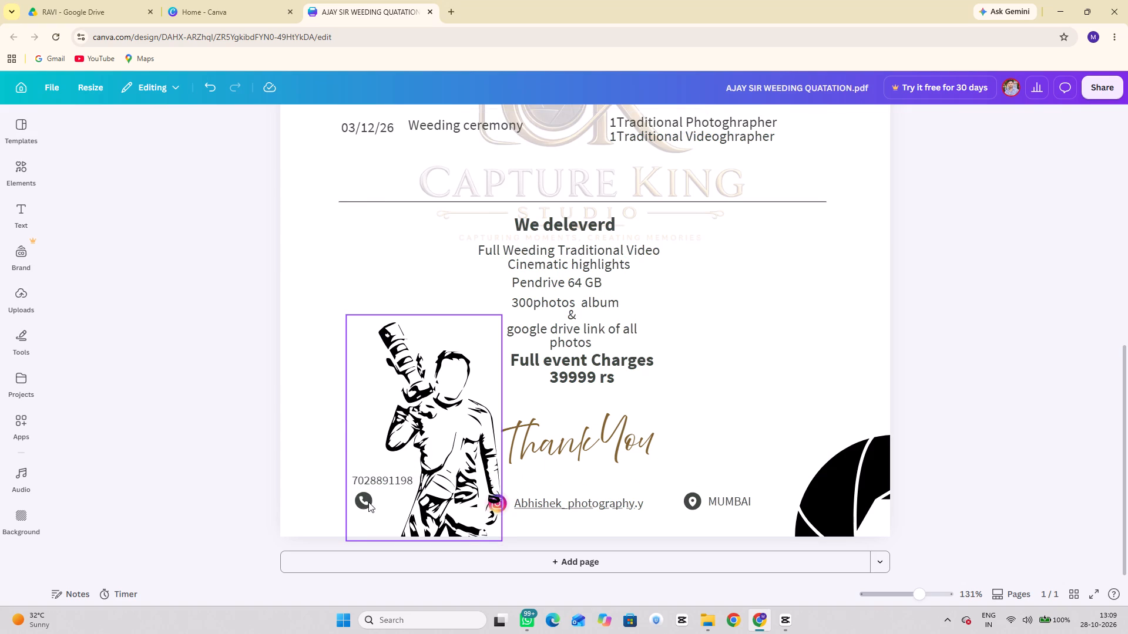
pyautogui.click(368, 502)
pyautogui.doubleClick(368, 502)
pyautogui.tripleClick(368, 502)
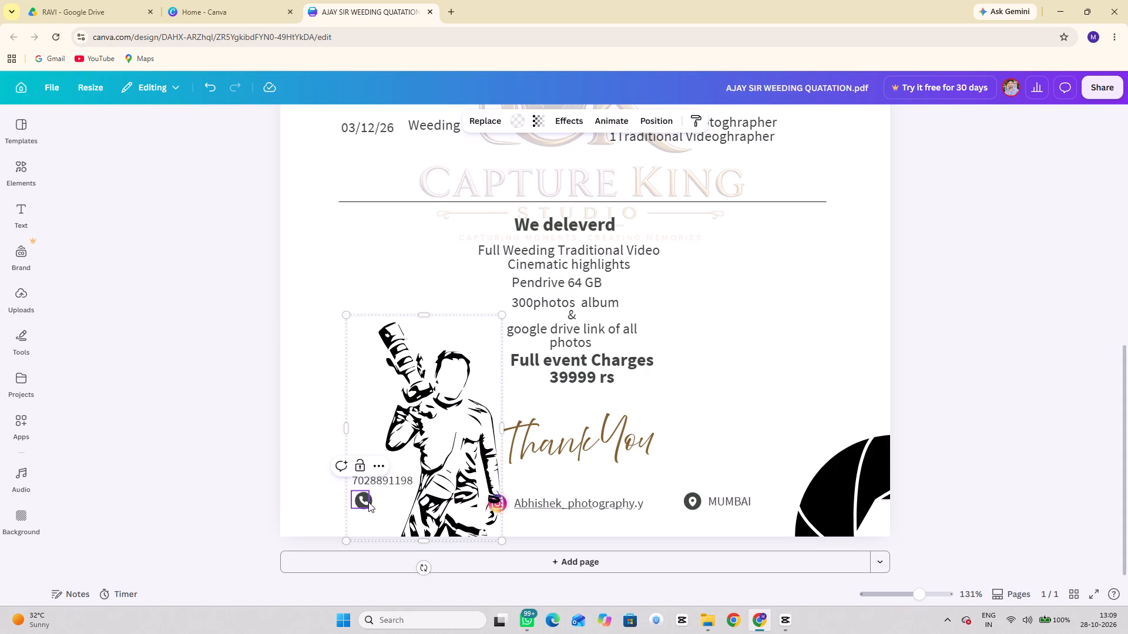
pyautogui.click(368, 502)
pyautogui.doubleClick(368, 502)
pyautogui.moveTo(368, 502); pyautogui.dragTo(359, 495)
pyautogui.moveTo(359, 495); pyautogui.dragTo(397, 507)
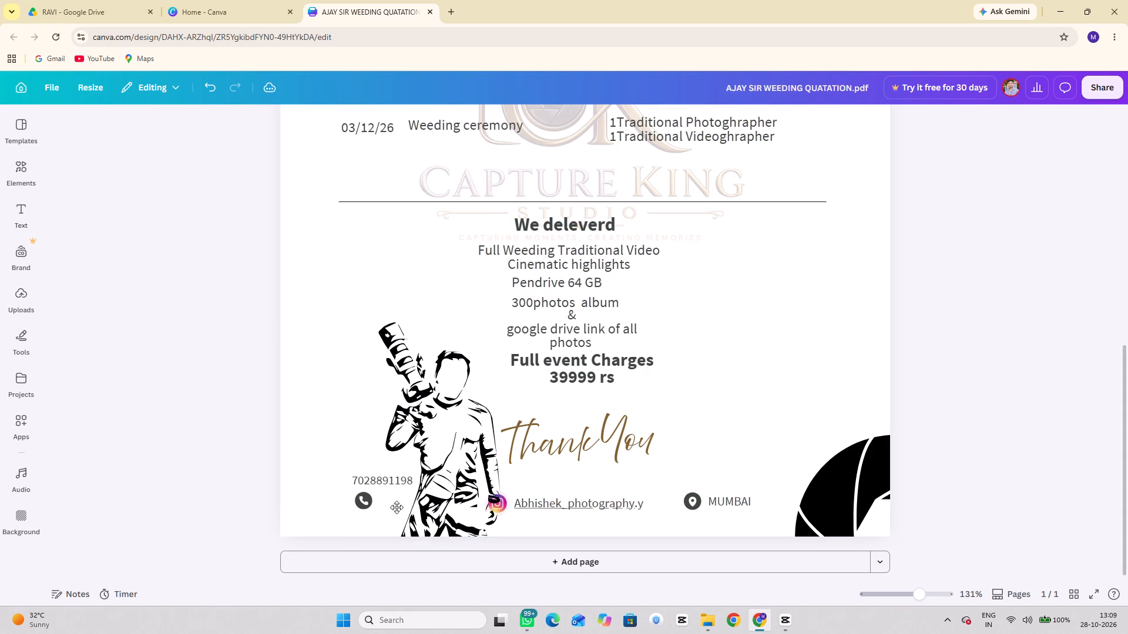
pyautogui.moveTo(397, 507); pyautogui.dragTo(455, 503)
# Size the footer's phone icon to 0.6 by 0.6 and shift it slightly toward the page's left edge.
pyautogui.click(360, 500)
pyautogui.moveTo(360, 500); pyautogui.dragTo(350, 501)
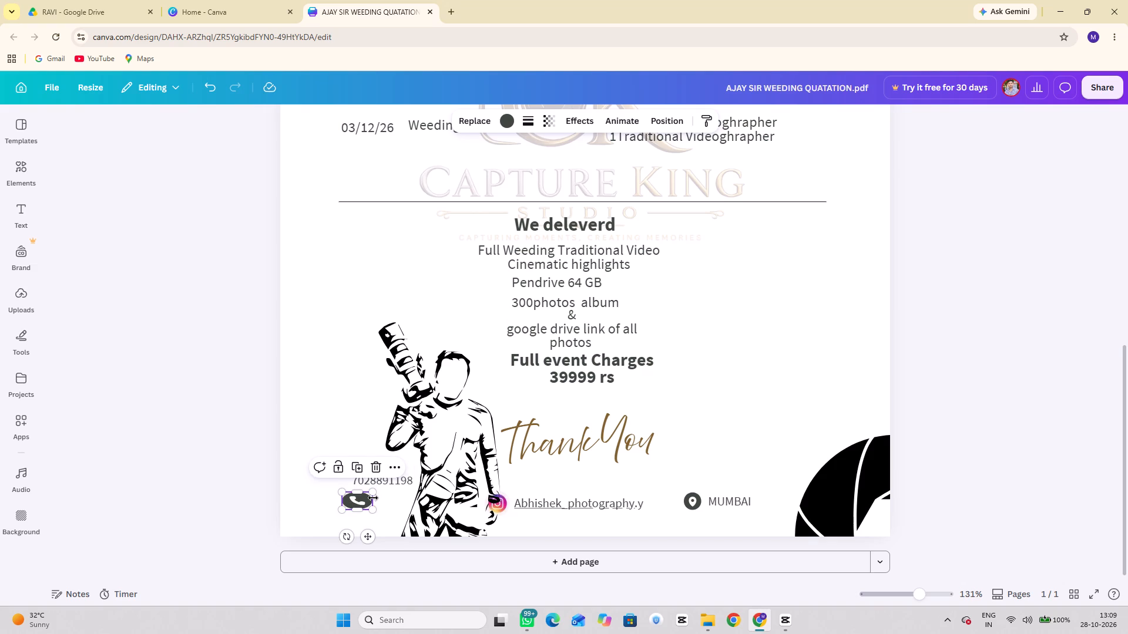
pyautogui.moveTo(372, 498); pyautogui.dragTo(362, 500)
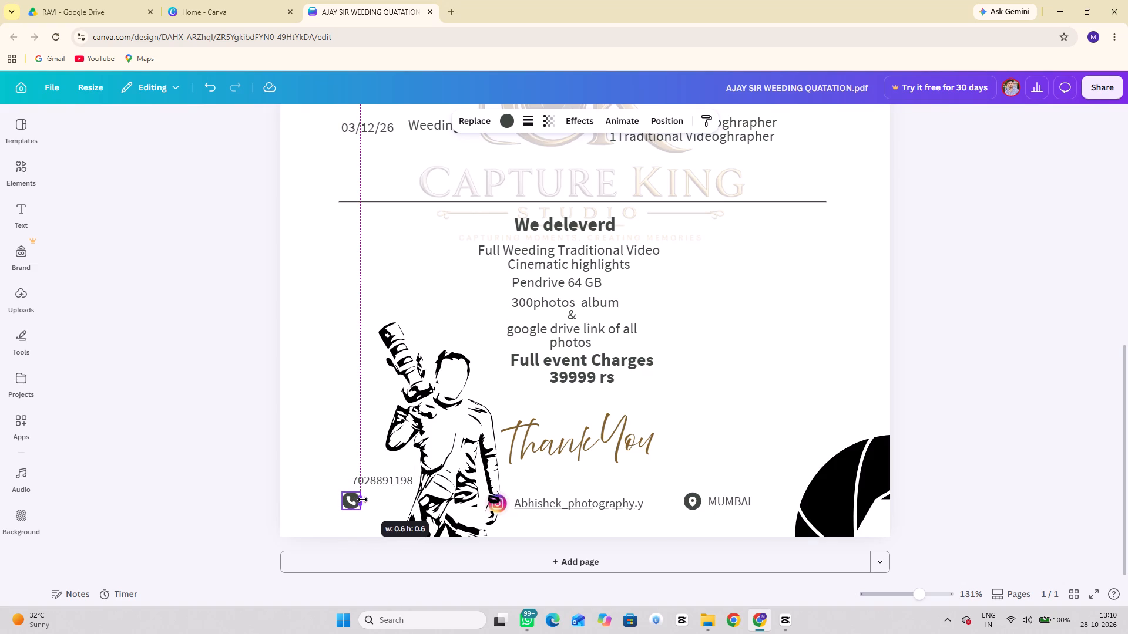
pyautogui.moveTo(362, 500); pyautogui.dragTo(361, 500)
pyautogui.moveTo(352, 501); pyautogui.dragTo(343, 500)
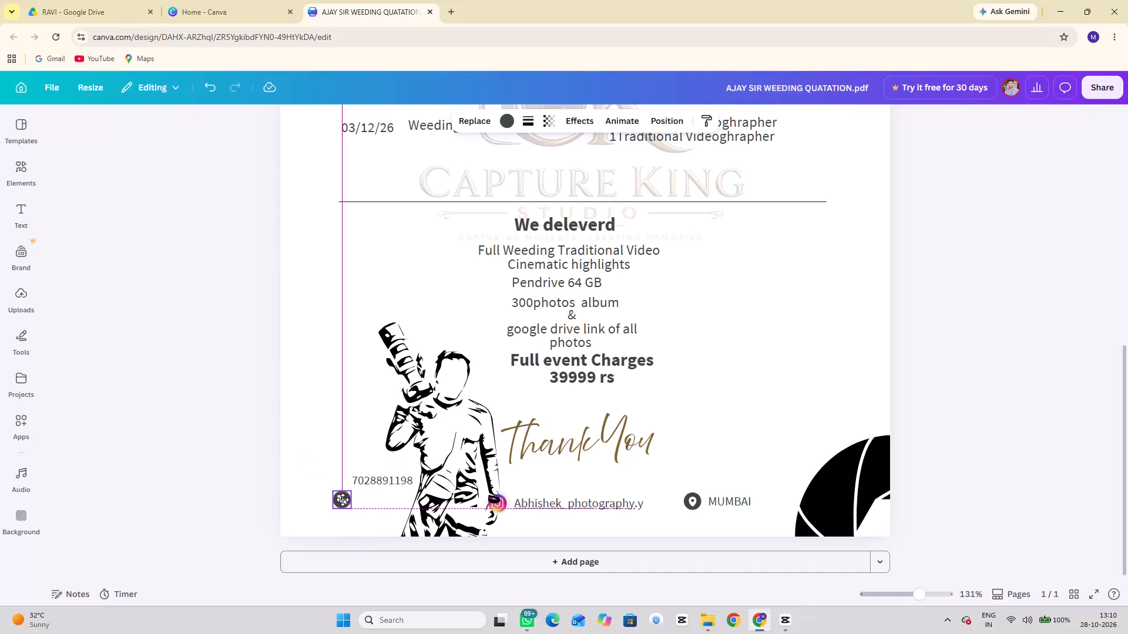
pyautogui.moveTo(343, 500); pyautogui.dragTo(343, 499)
# Place the phone number directly beside the repositioned phone icon, clear of the photographer illustration, and deselect it.
pyautogui.moveTo(400, 474); pyautogui.dragTo(405, 490)
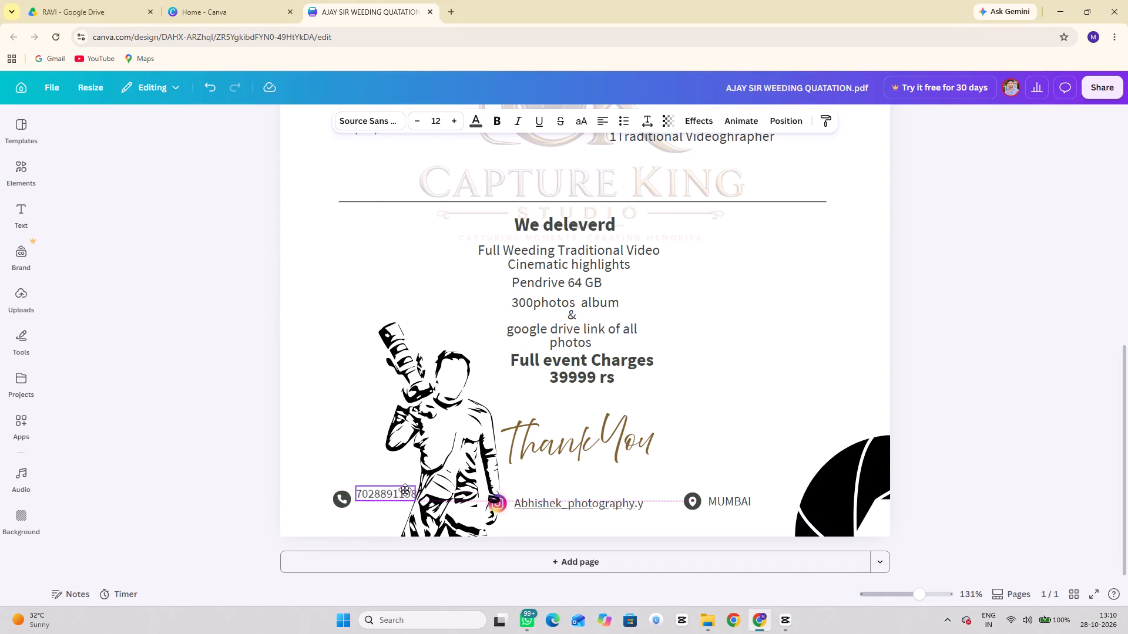
pyautogui.moveTo(405, 490); pyautogui.dragTo(402, 491)
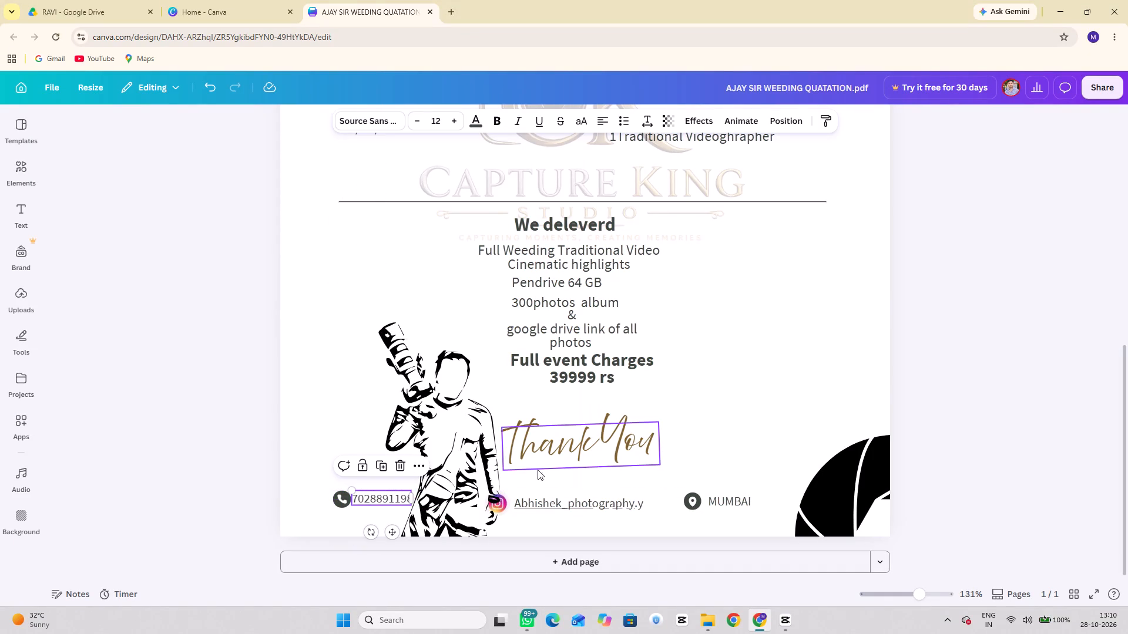
pyautogui.click(760, 388)
pyautogui.scroll(3, 760, 388)
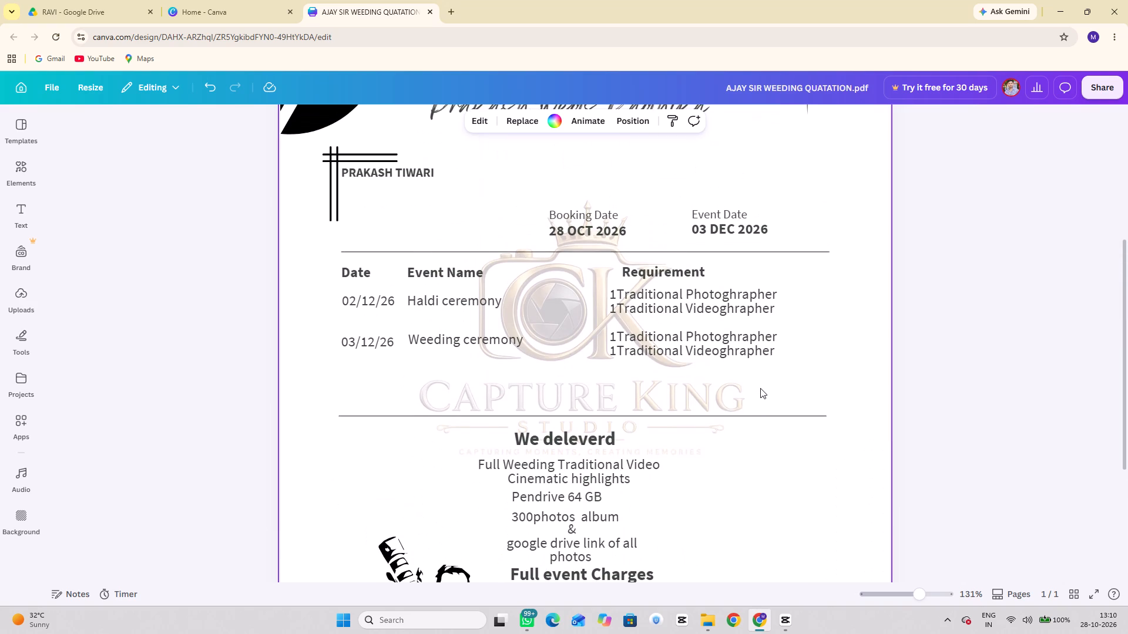
# Move the client name slightly down and inward so it sits clear of the corner line decoration above the schedule.
pyautogui.scroll(4, 760, 388)
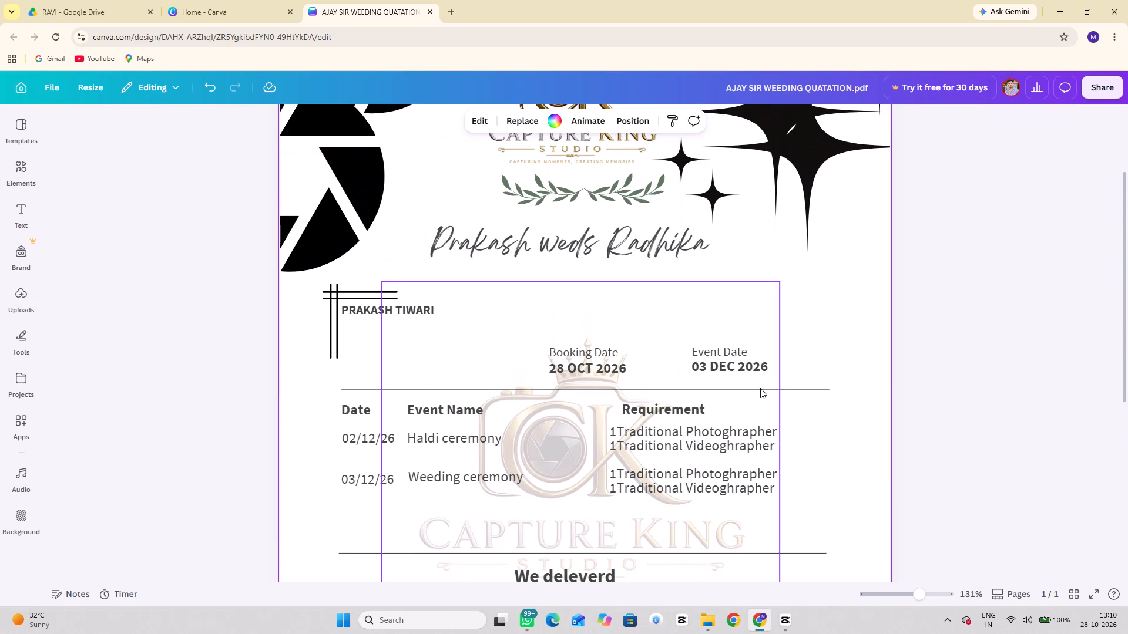
pyautogui.click(379, 308)
pyautogui.moveTo(390, 309); pyautogui.dragTo(390, 325)
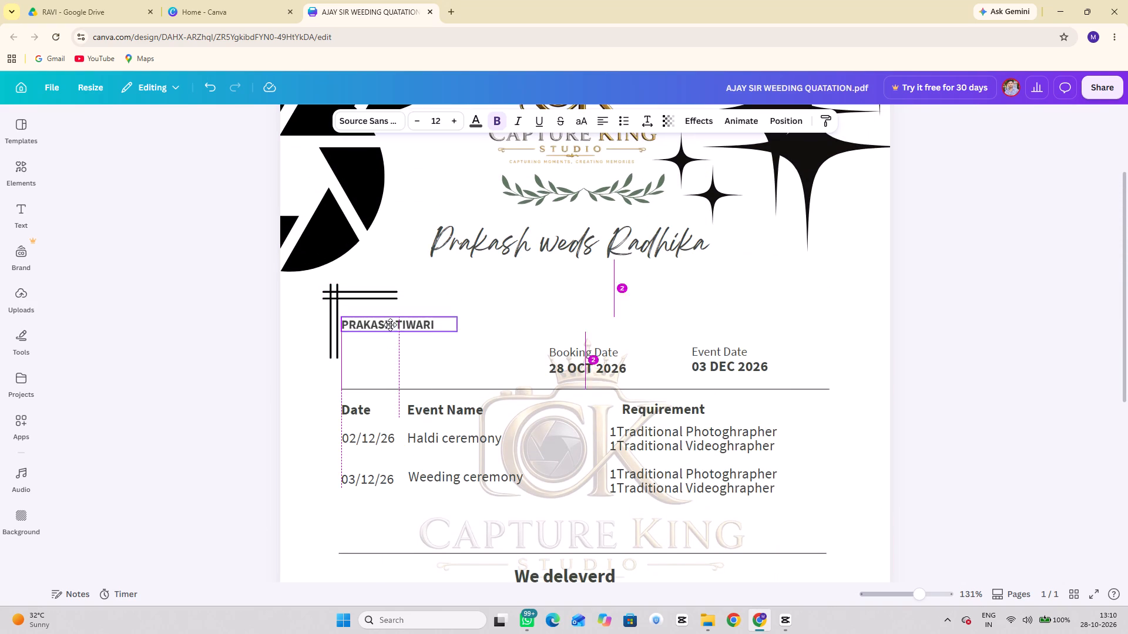
pyautogui.moveTo(390, 325); pyautogui.dragTo(390, 322)
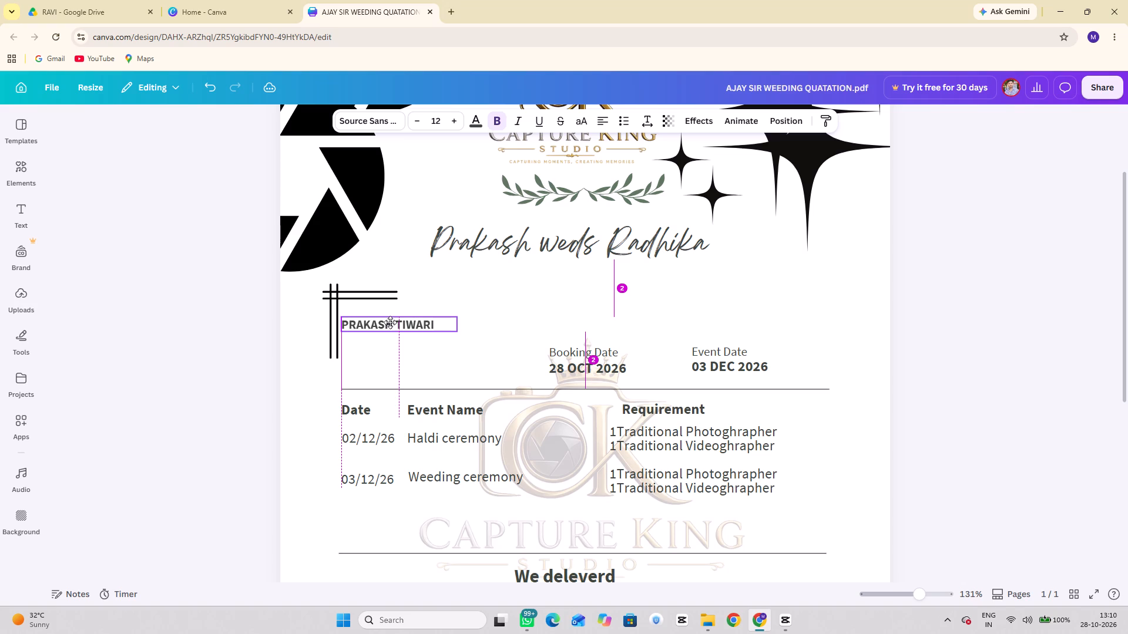
pyautogui.moveTo(390, 322); pyautogui.dragTo(399, 323)
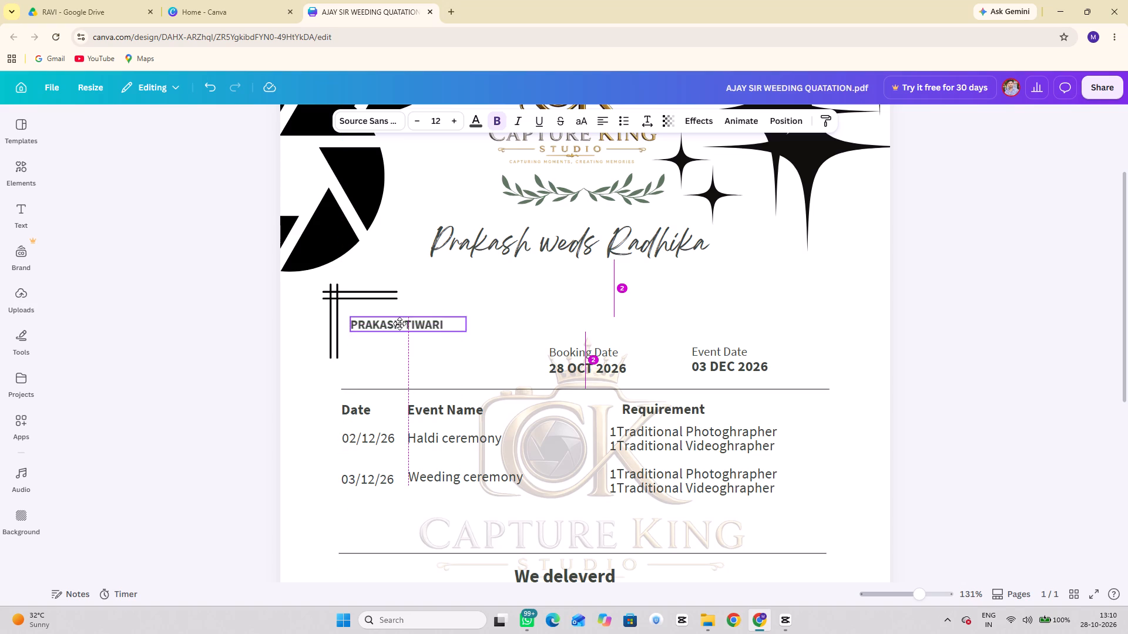
pyautogui.moveTo(399, 323); pyautogui.dragTo(399, 323)
# Add the title "Mr." directly in front of the client name.
pyautogui.click(353, 325)
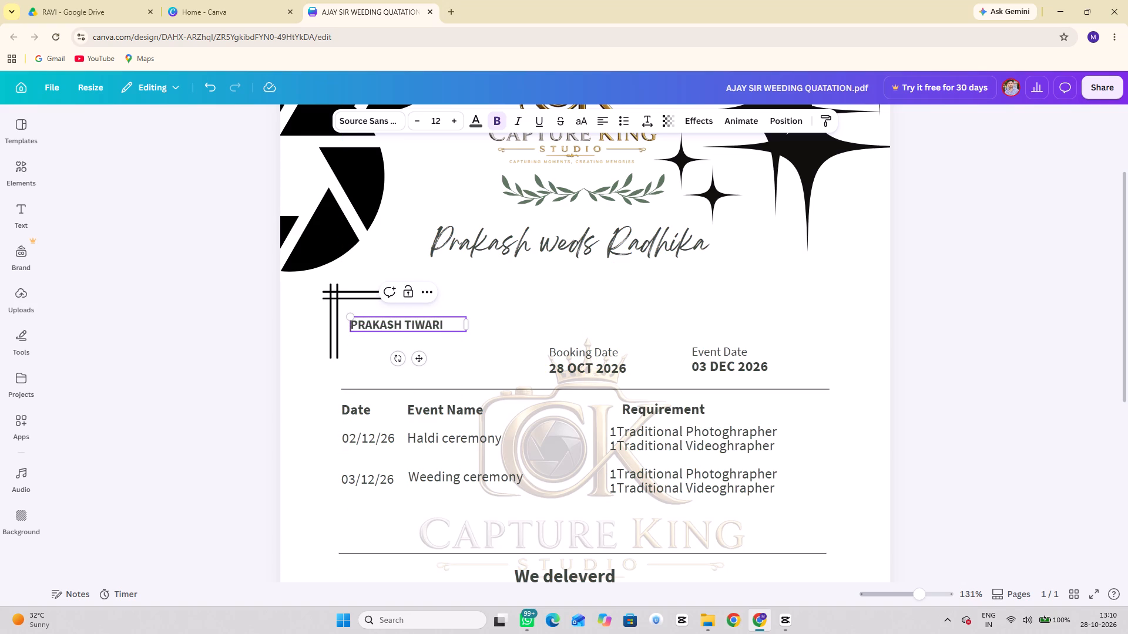
pyautogui.press('m')
pyautogui.press('r')
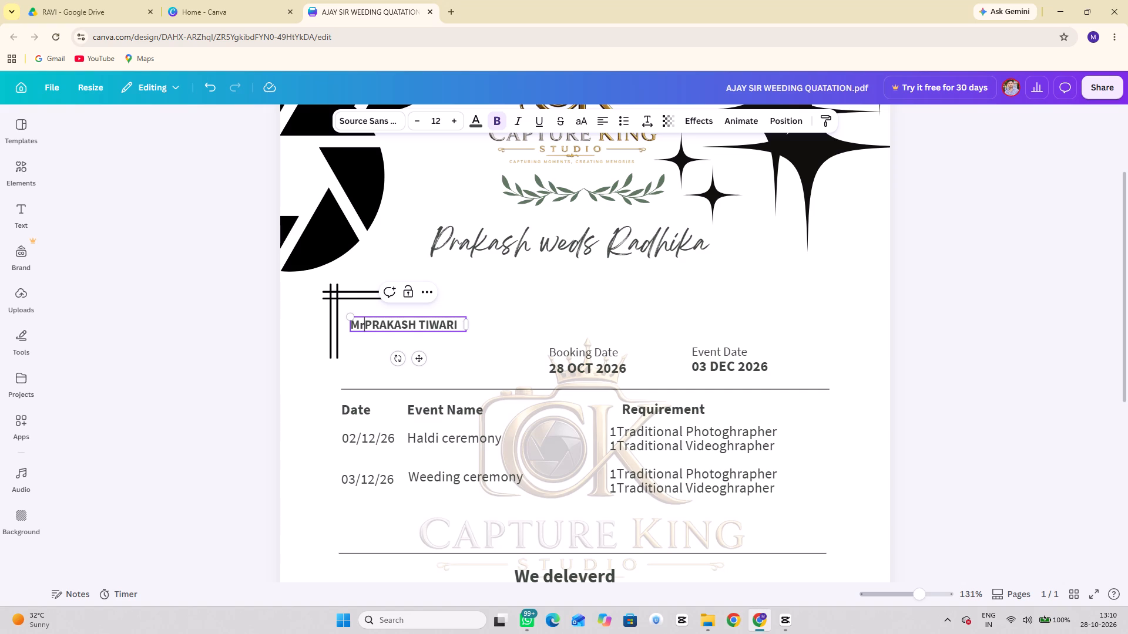
pyautogui.press('.')
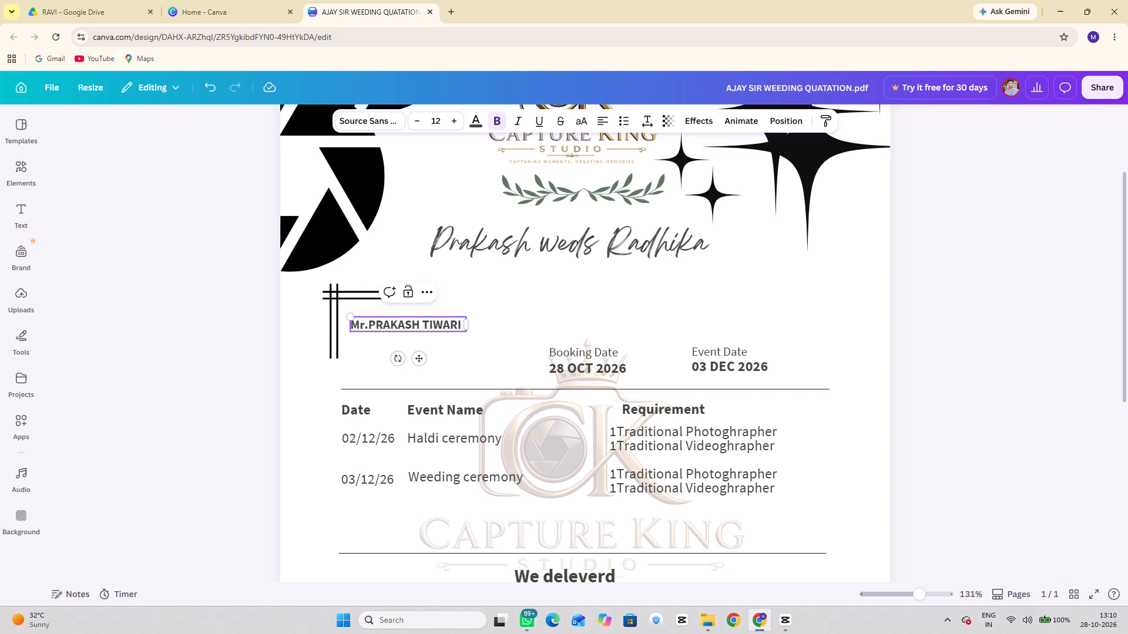
# Duplicate the "Event Date" label and place the copy directly beneath the client name, lined up with the name's starting edge.
pyautogui.click(448, 349)
pyautogui.click(435, 329)
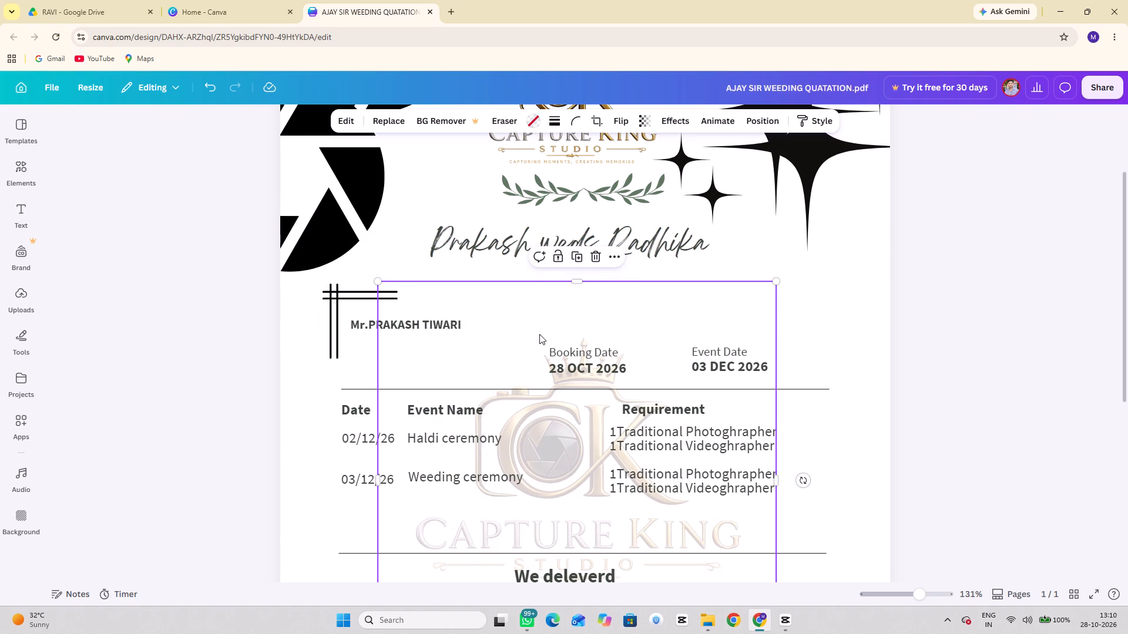
pyautogui.click(556, 356)
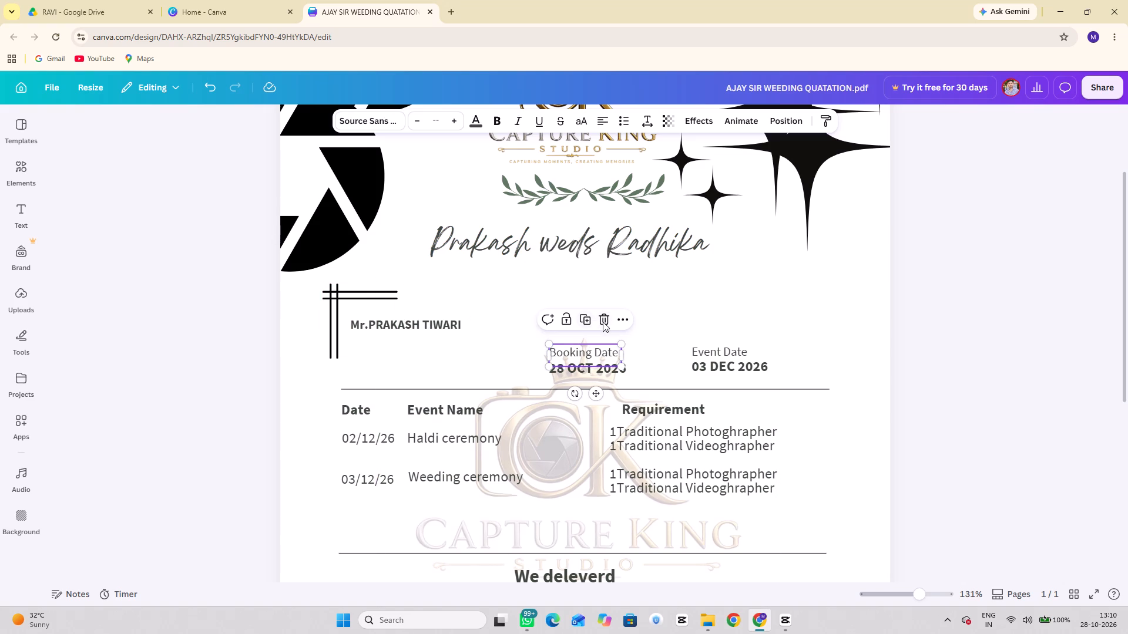
pyautogui.click(700, 349)
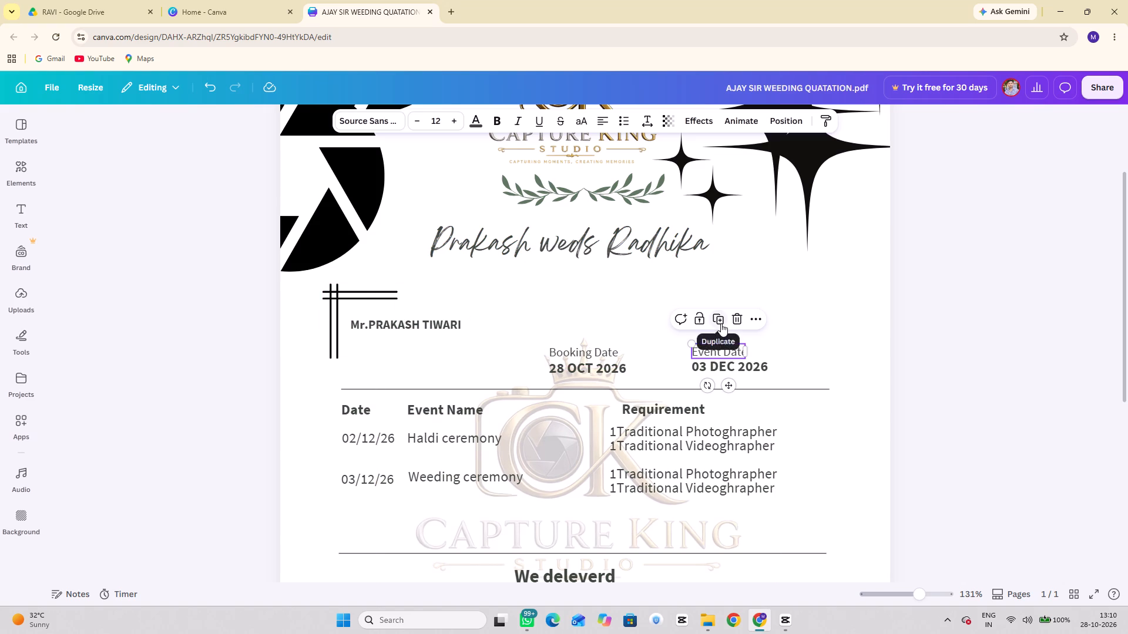
pyautogui.click(721, 323)
pyautogui.moveTo(714, 365); pyautogui.dragTo(684, 362)
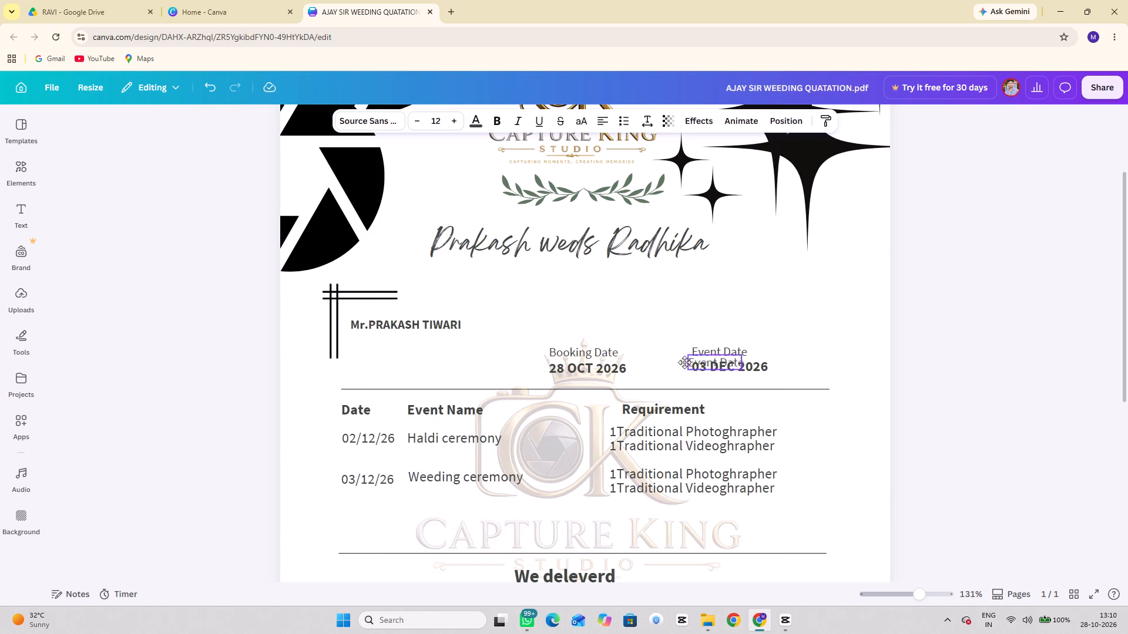
pyautogui.moveTo(684, 362); pyautogui.dragTo(364, 348)
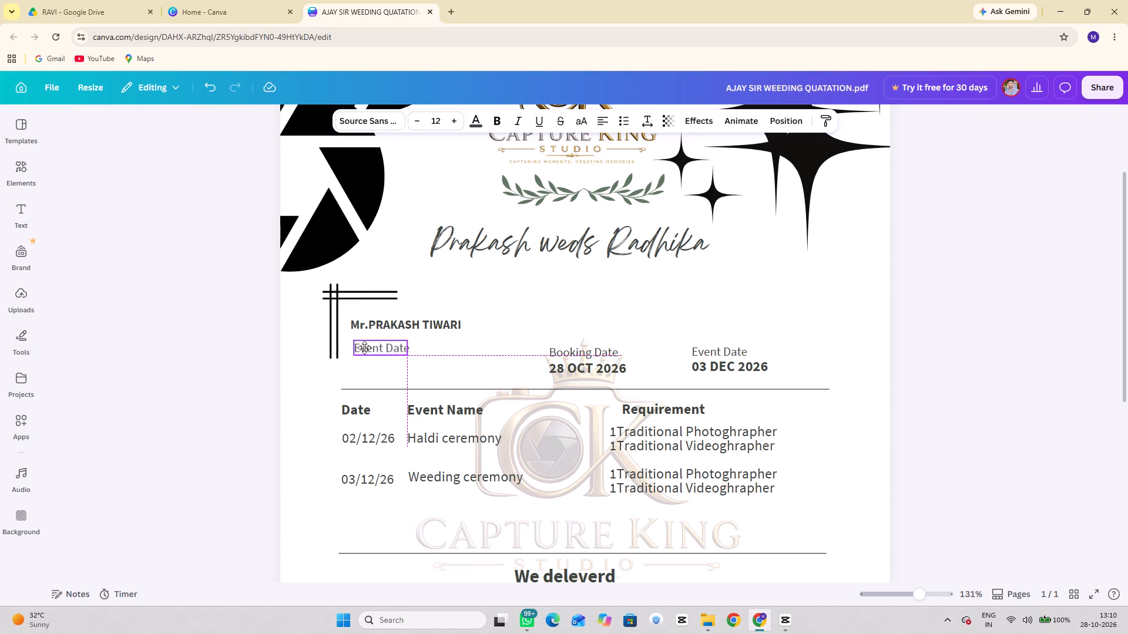
pyautogui.moveTo(364, 348); pyautogui.dragTo(363, 348)
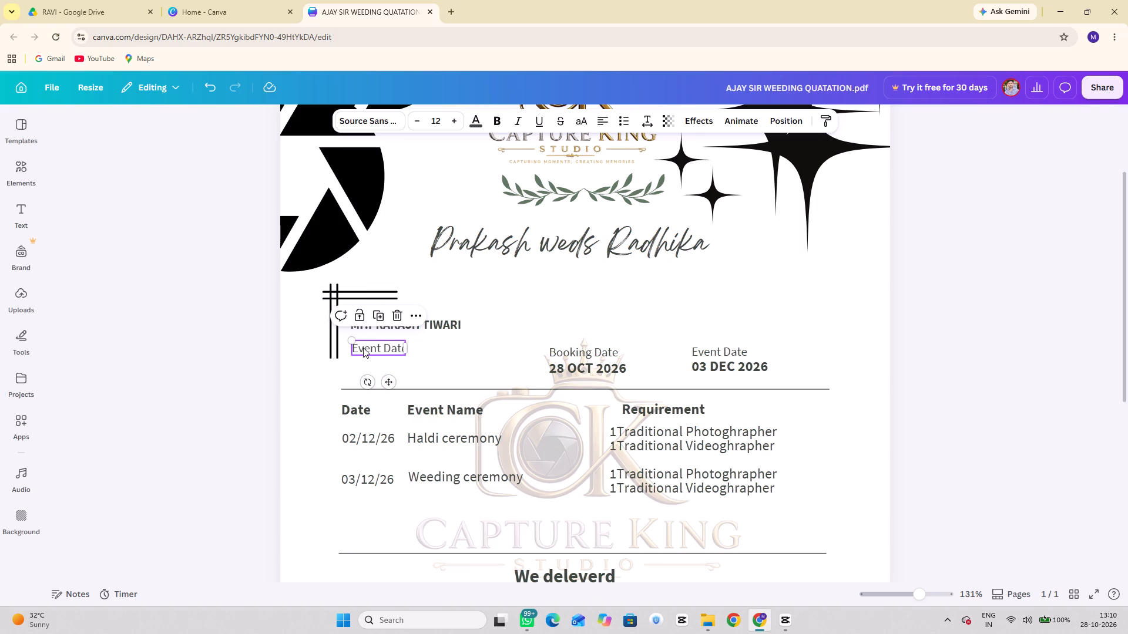
# Open the text of the duplicated "Event Date" label beneath the client name for editing.
pyautogui.doubleClick(363, 348)
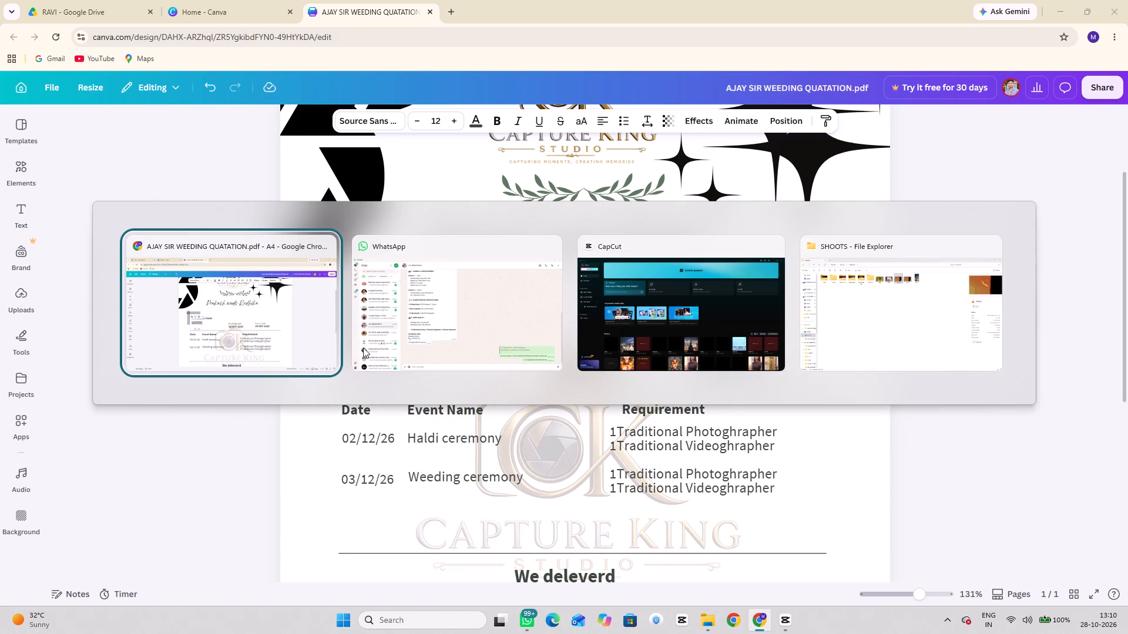
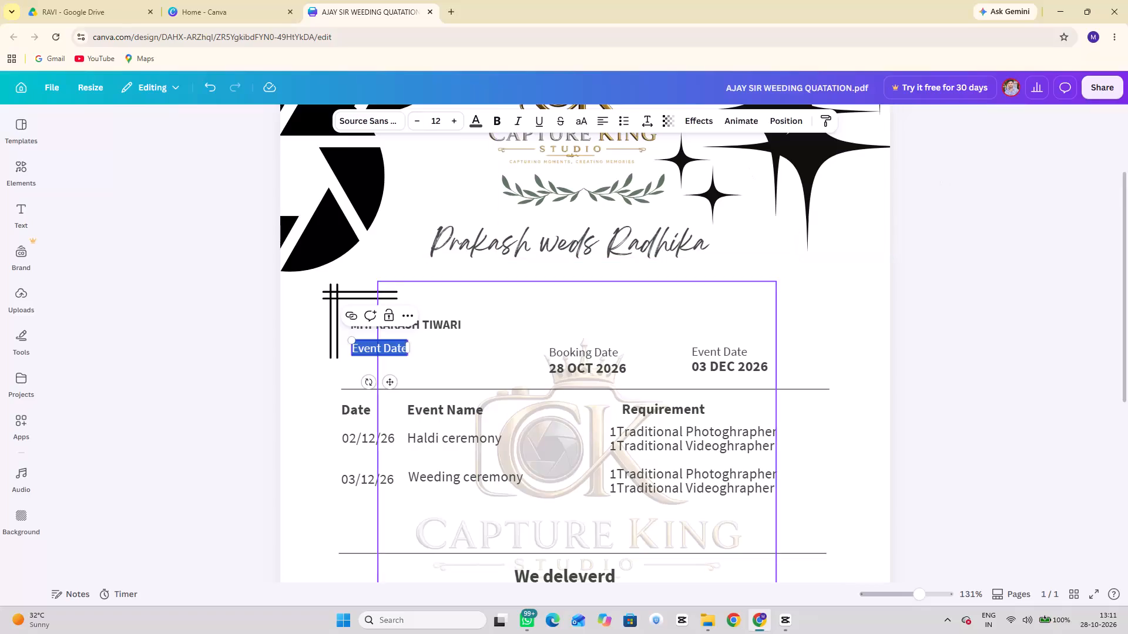
# Replace the spare "Event Date" text below the client name with the copied client phone number, prefixed with +91.
pyautogui.doubleClick(372, 351)
pyautogui.hotkey('ctrl', 'a')
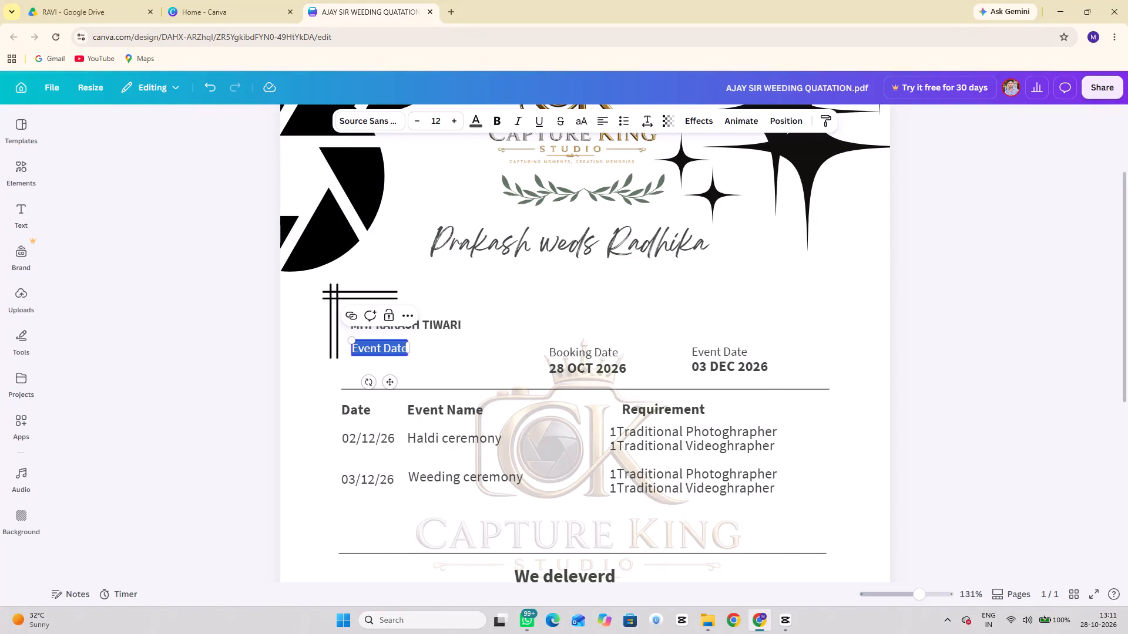
pyautogui.hotkey('ctrl', 'v')
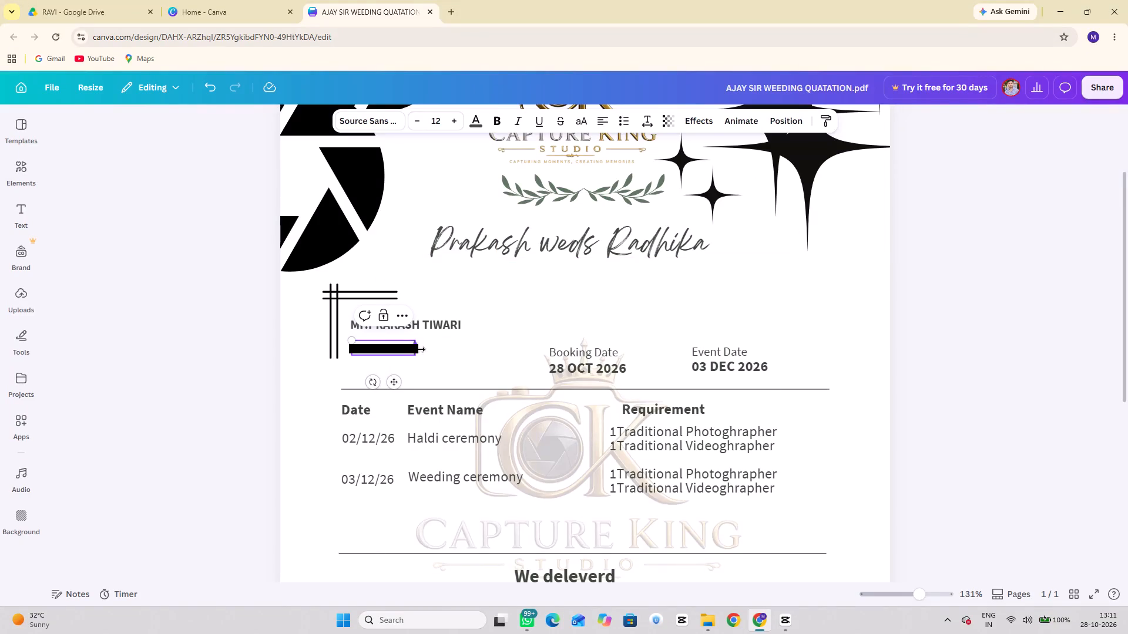
pyautogui.click(354, 348)
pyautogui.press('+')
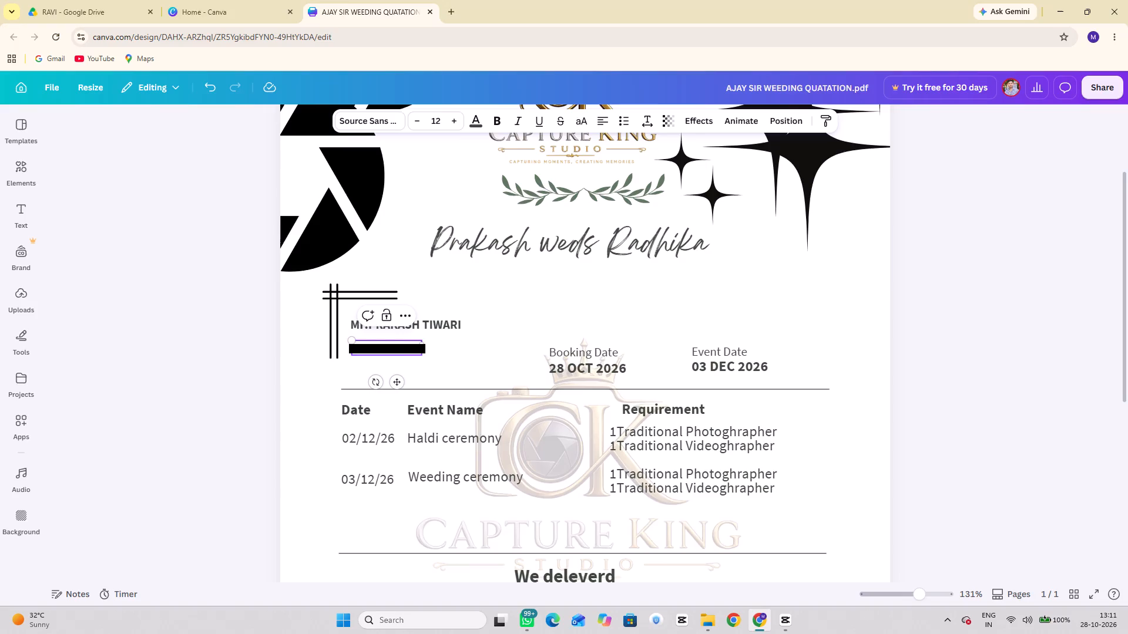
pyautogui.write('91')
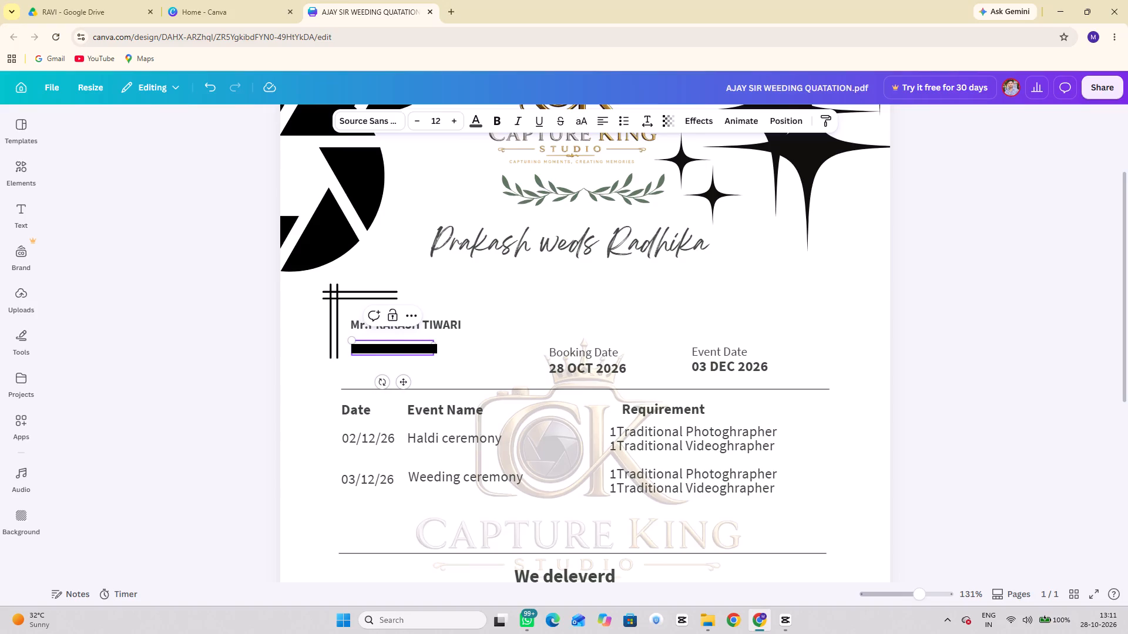
pyautogui.click(427, 309)
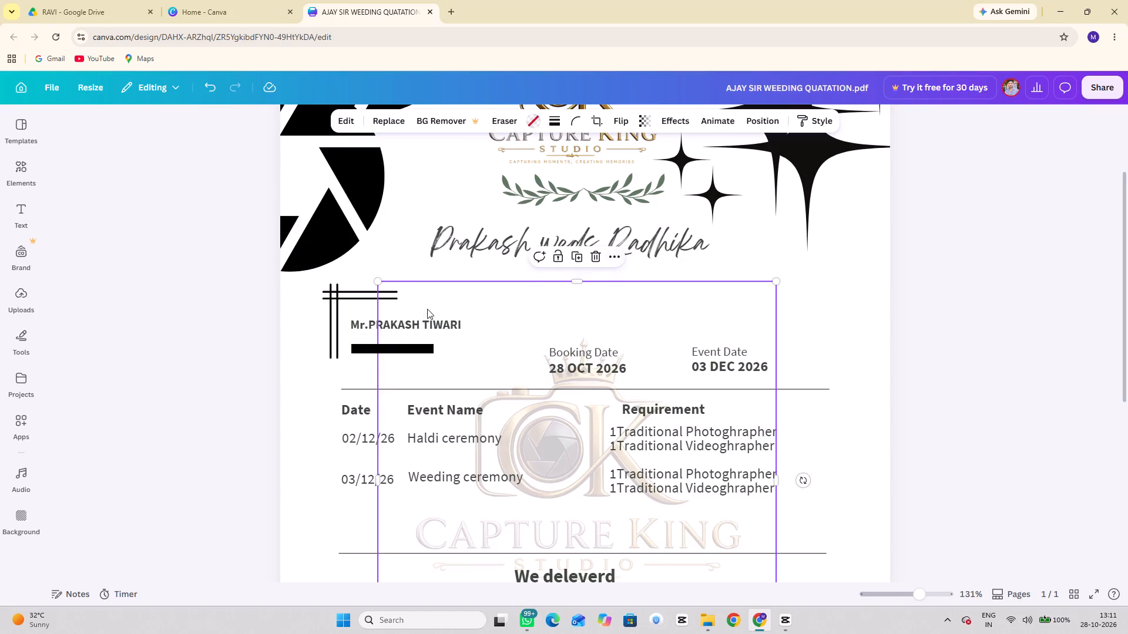
# Nudge the client phone number slightly up and the client name slightly down so the two lines sit closer together.
pyautogui.click(399, 346)
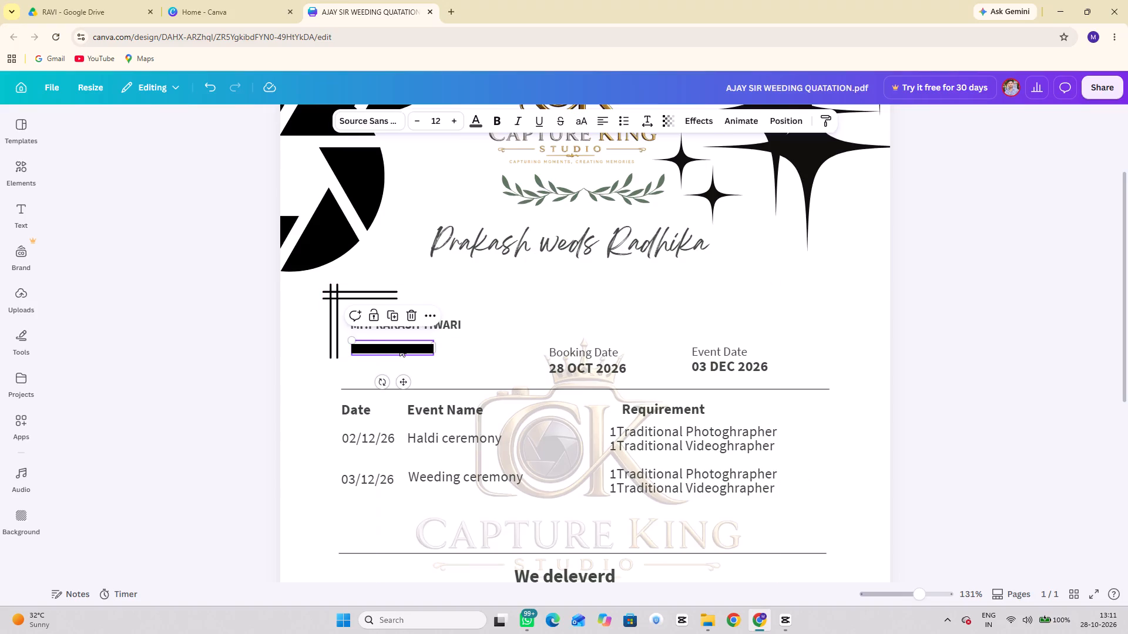
pyautogui.click(399, 346)
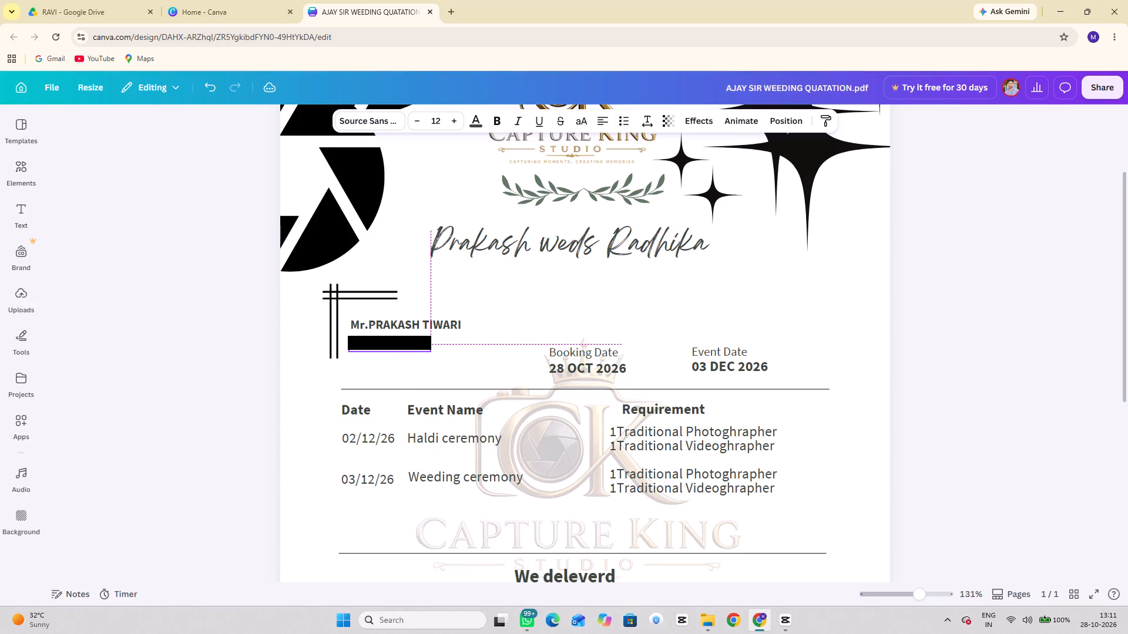
pyautogui.doubleClick(428, 327)
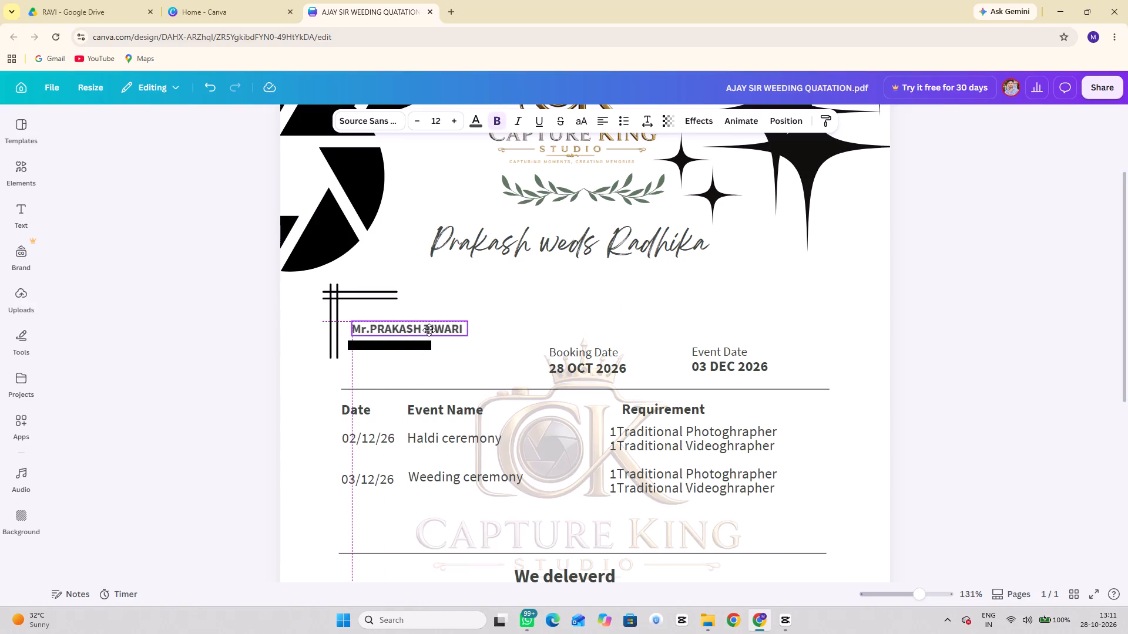
# Align the start of the client name with the start of the line directly beneath it, above the schedule.
pyautogui.click(429, 329)
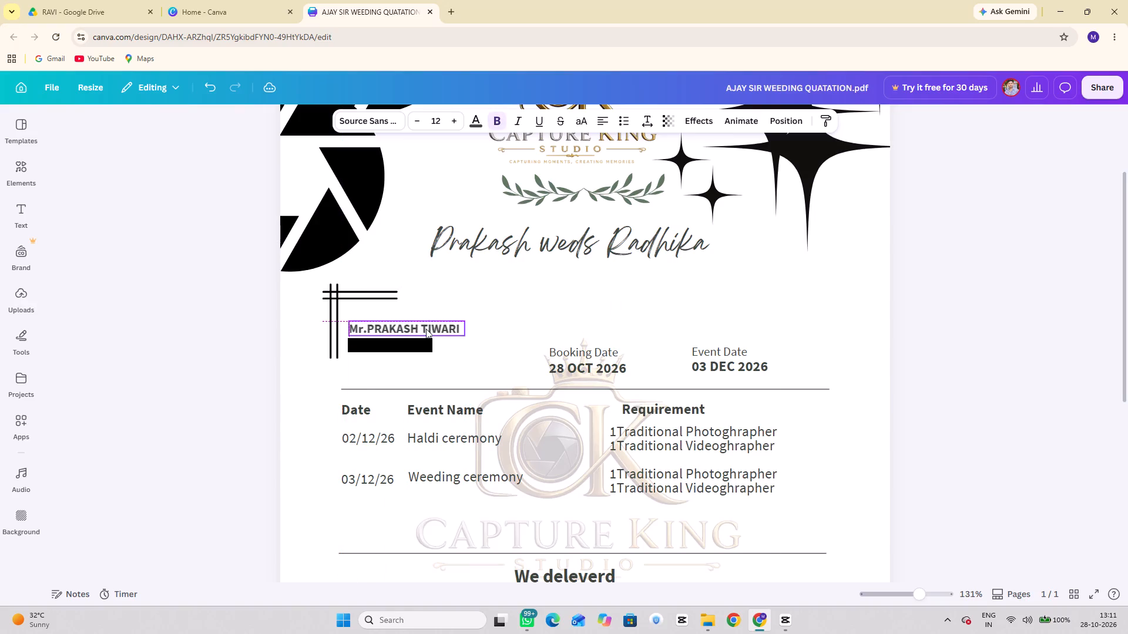
pyautogui.click(416, 340)
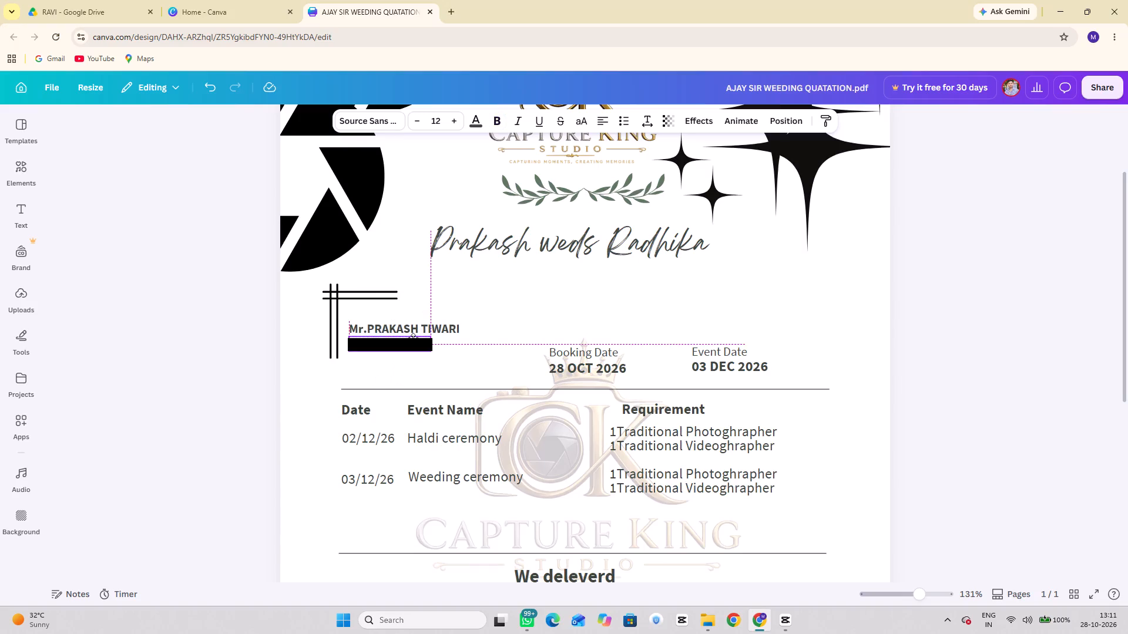
pyautogui.click(451, 308)
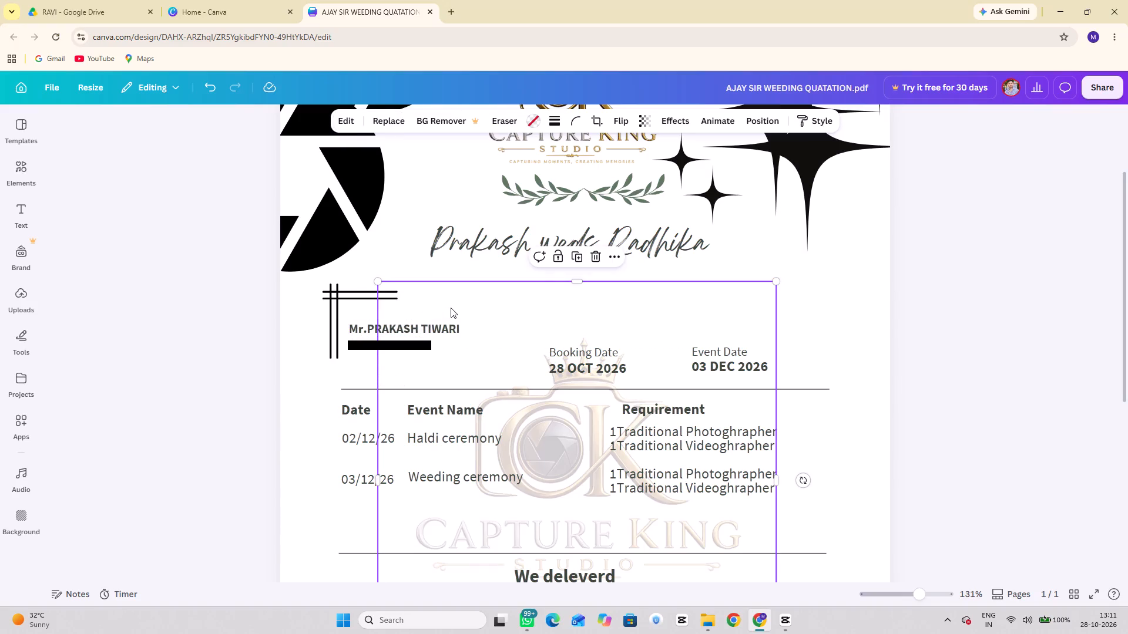
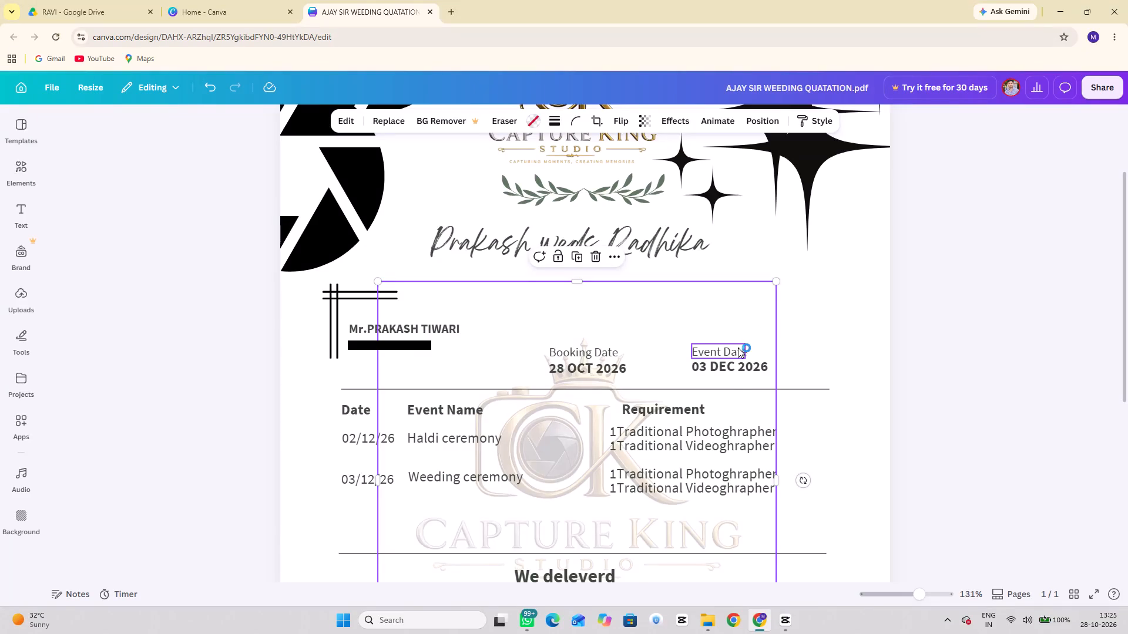
# Duplicate the Event Date label and place the copy just above the client name.
pyautogui.click(738, 348)
pyautogui.click(716, 315)
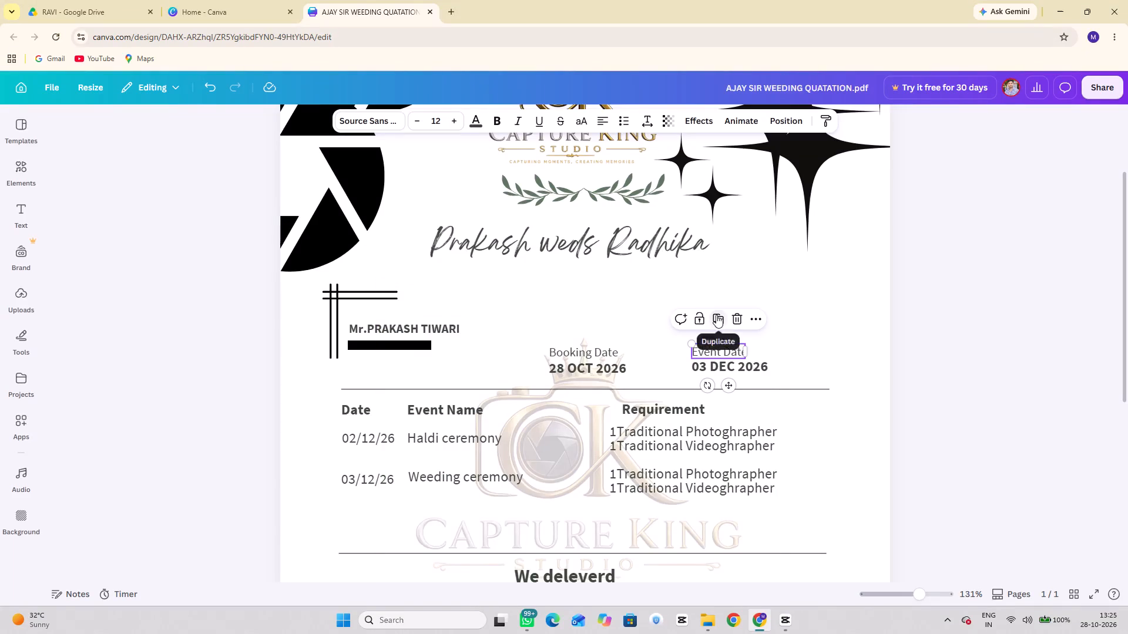
pyautogui.moveTo(717, 365); pyautogui.dragTo(612, 345)
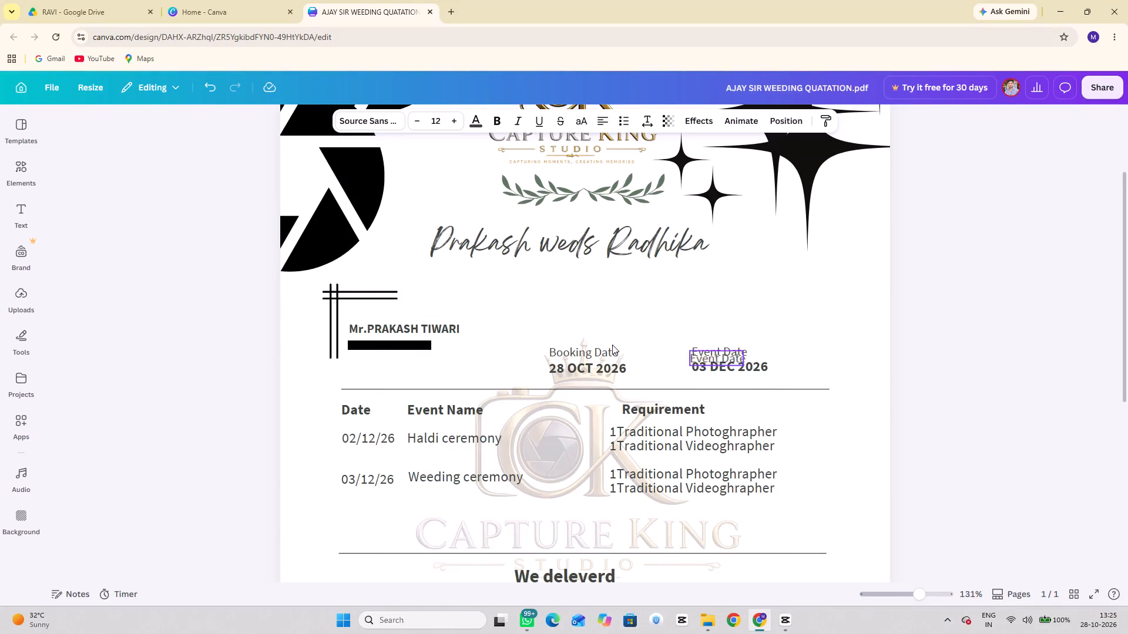
pyautogui.moveTo(612, 345); pyautogui.dragTo(370, 315)
# Replace the text of the copied label above the client name with CLIENT.
pyautogui.doubleClick(370, 315)
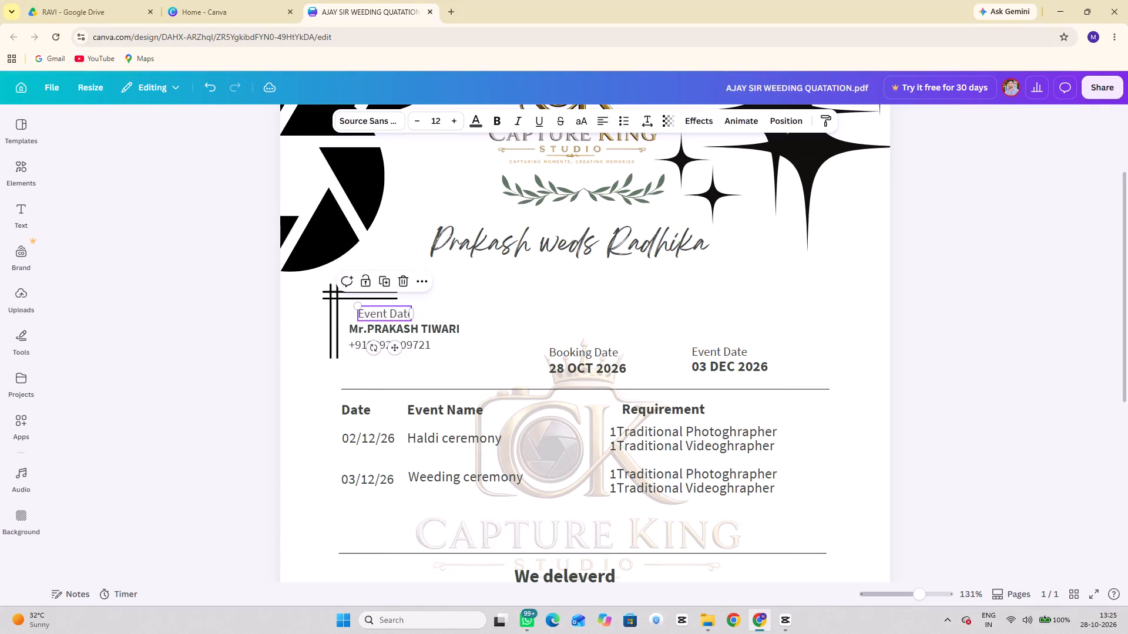
pyautogui.write('cl')
pyautogui.press('i')
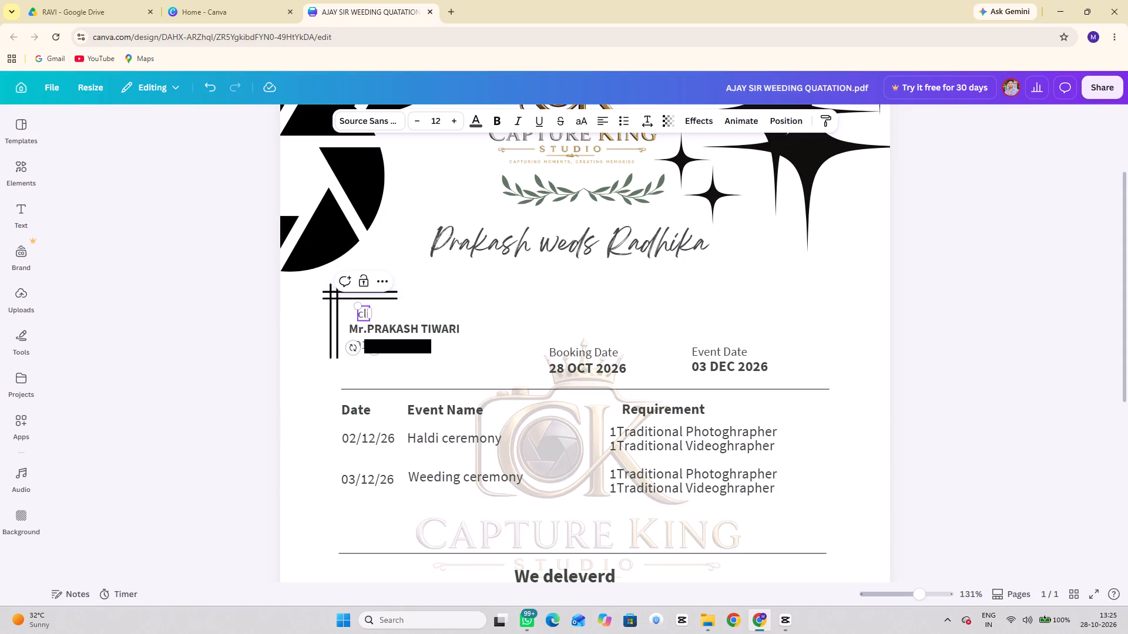
pyautogui.press('BackSpace')
pyautogui.press('BackSpace')
pyautogui.press('BackSpace')
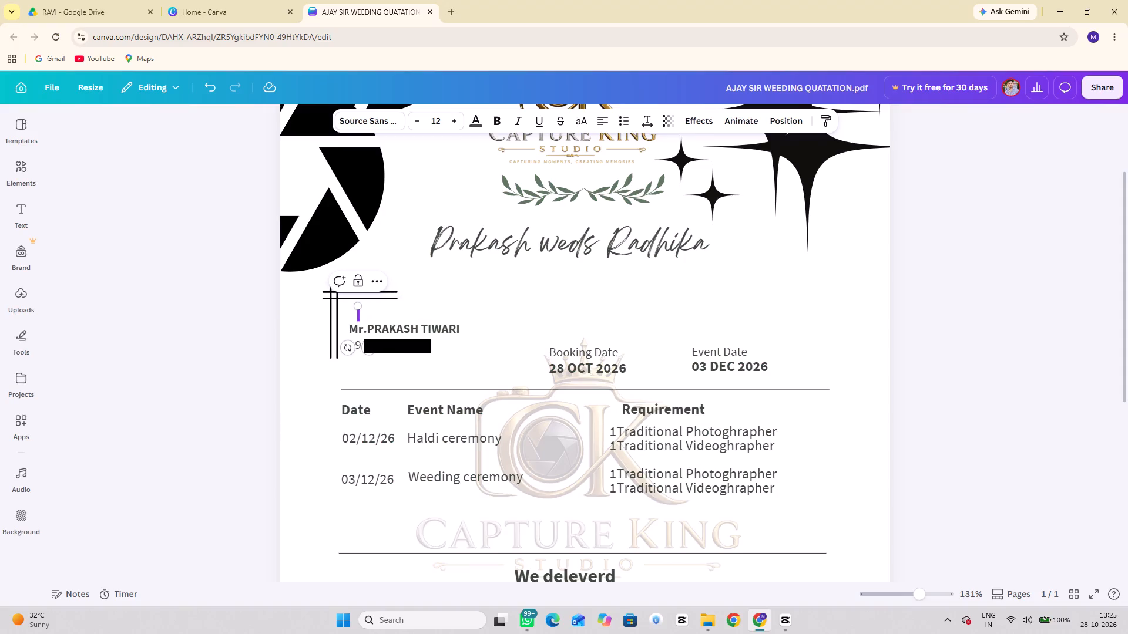
pyautogui.write('CLIENT')
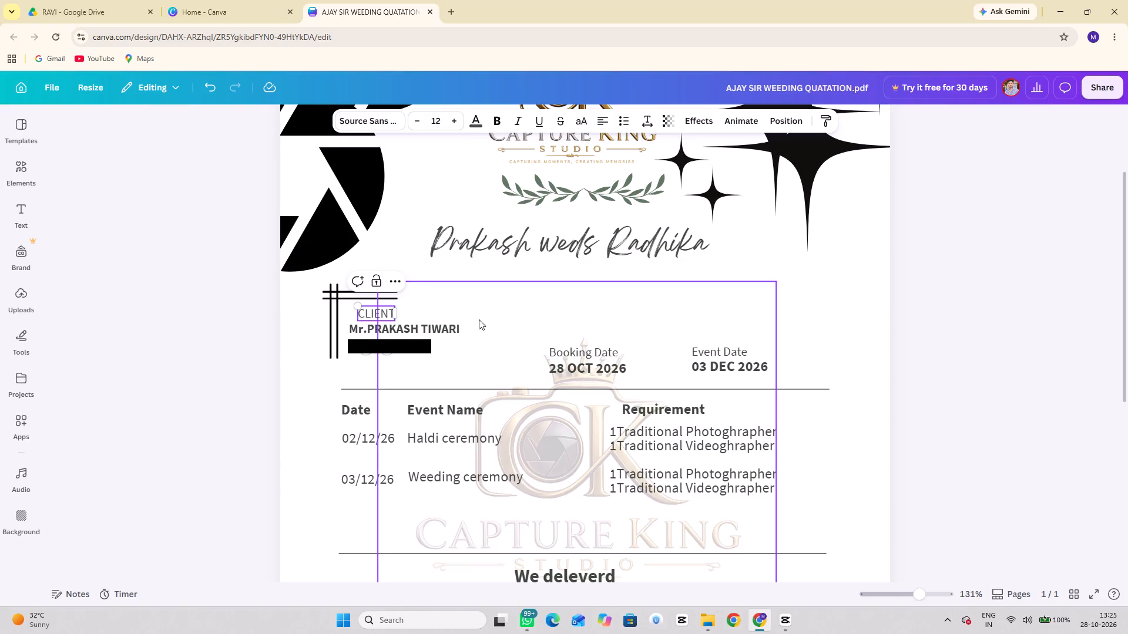
pyautogui.click(395, 250)
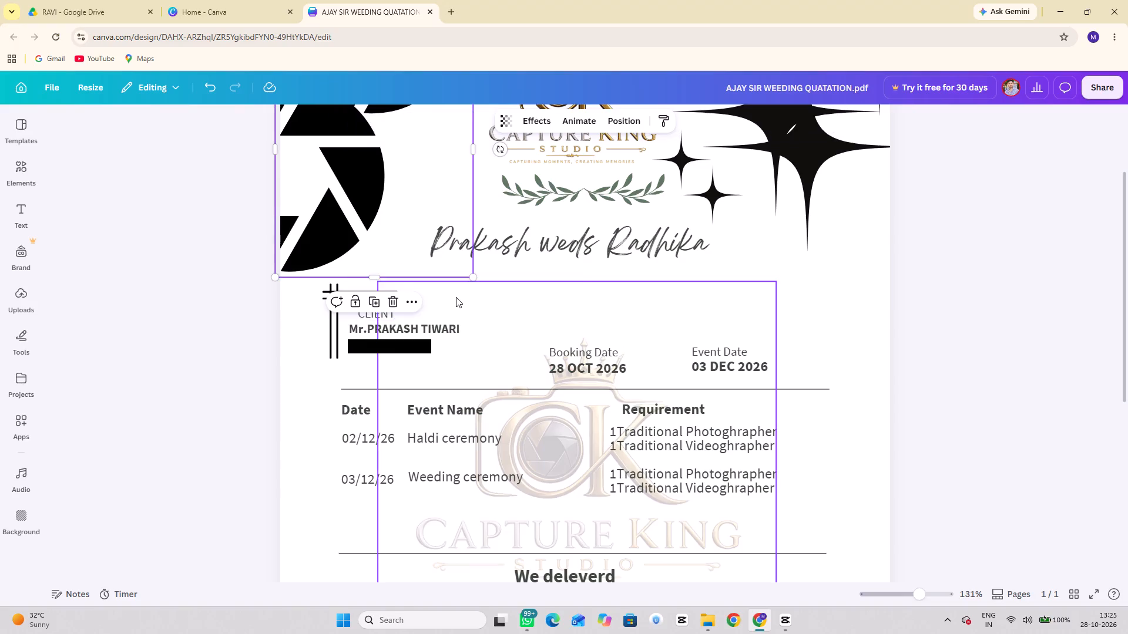
pyautogui.click(456, 297)
# Align the start of the CLIENT label with the start of the client name beneath it.
pyautogui.moveTo(365, 311); pyautogui.dragTo(355, 312)
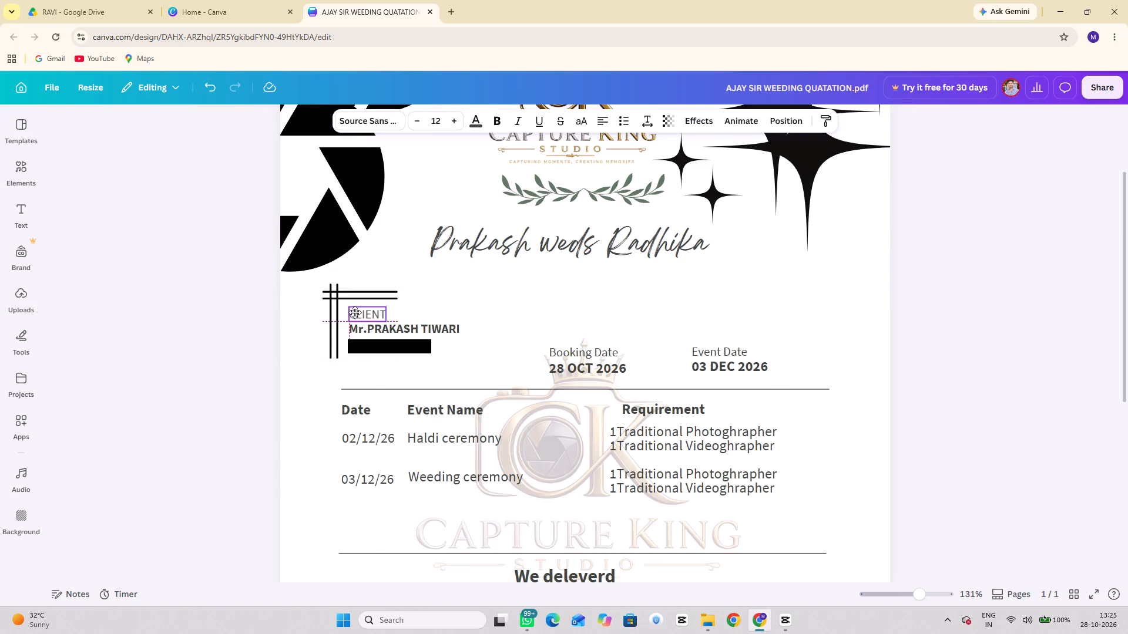
pyautogui.moveTo(355, 312); pyautogui.dragTo(354, 312)
pyautogui.click(317, 386)
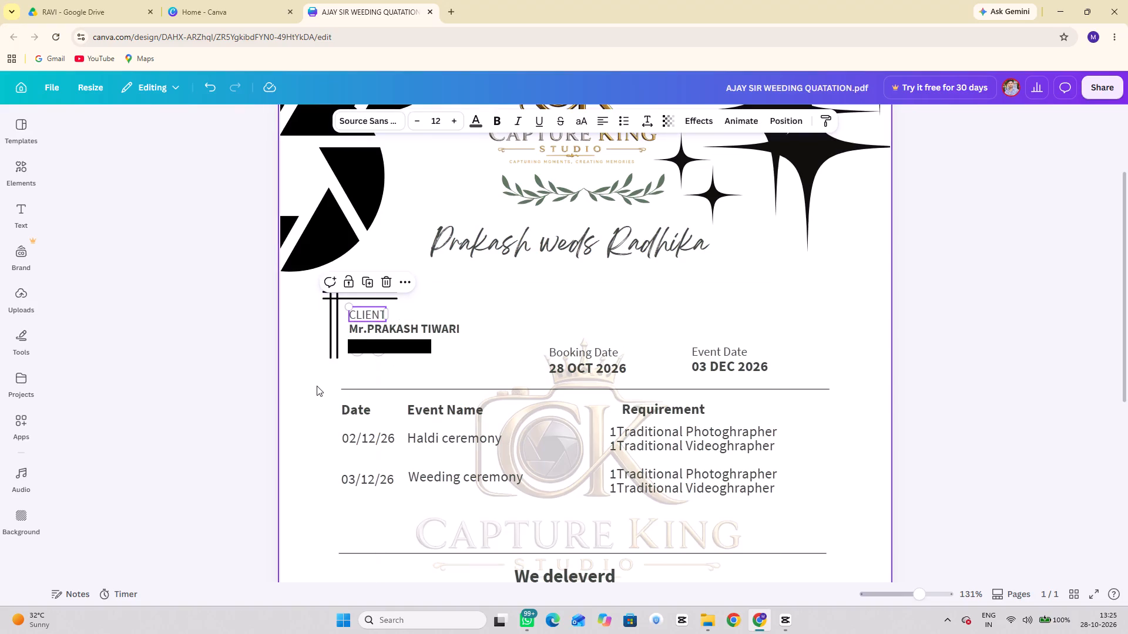
# Change the amount under Full event Charges to 38999 rs.
pyautogui.scroll(-1, 690, 436)
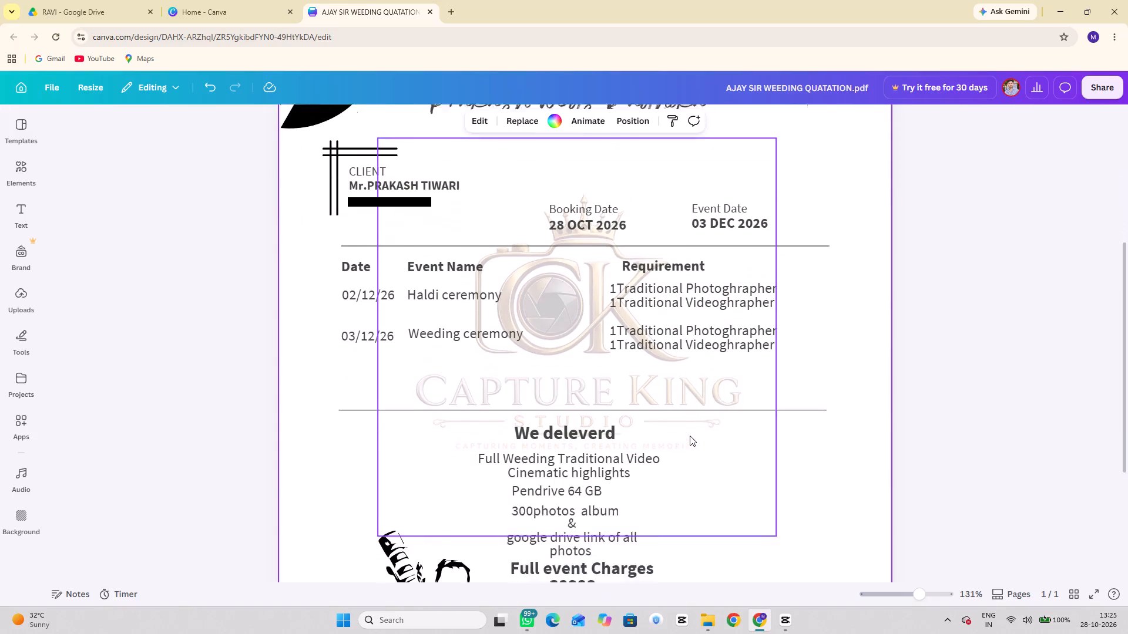
pyautogui.scroll(-2, 690, 436)
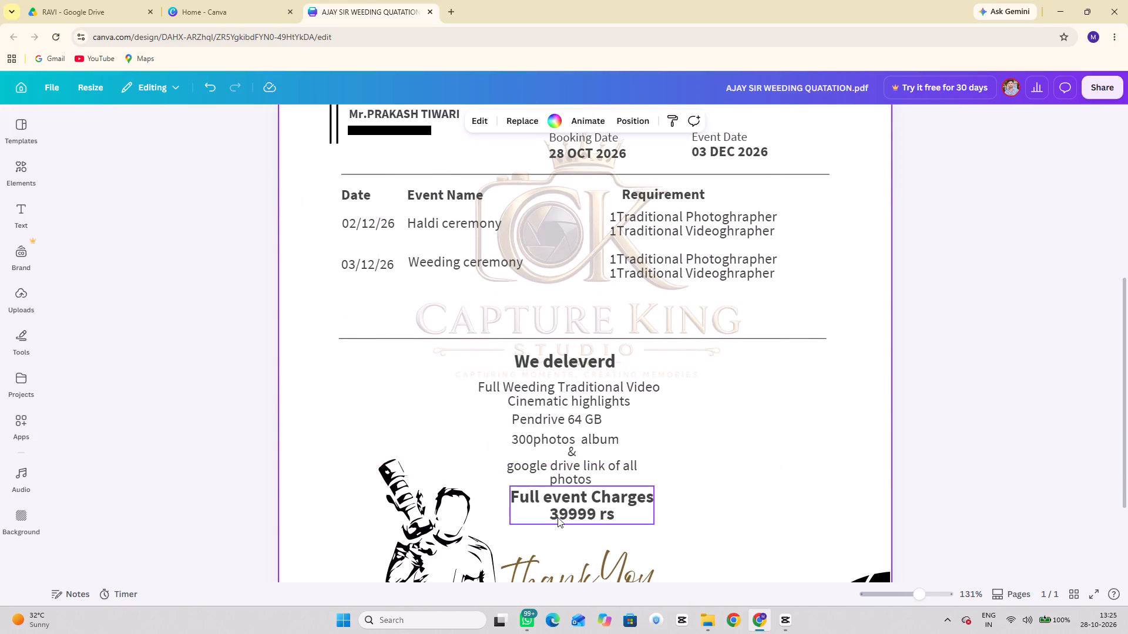
pyautogui.click(558, 517)
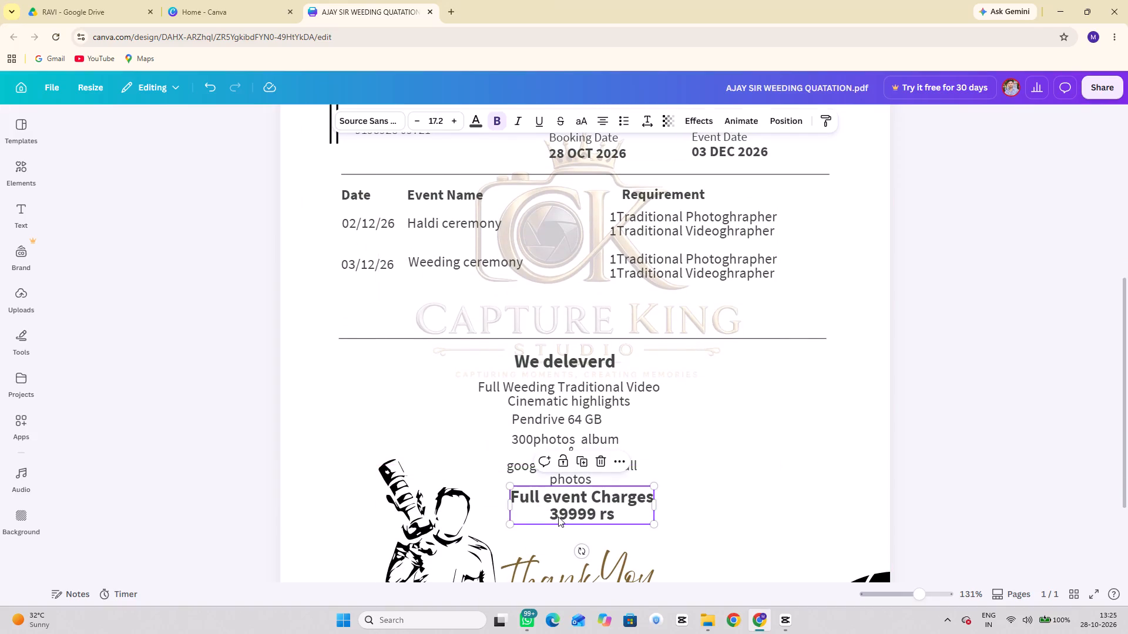
pyautogui.doubleClick(563, 515)
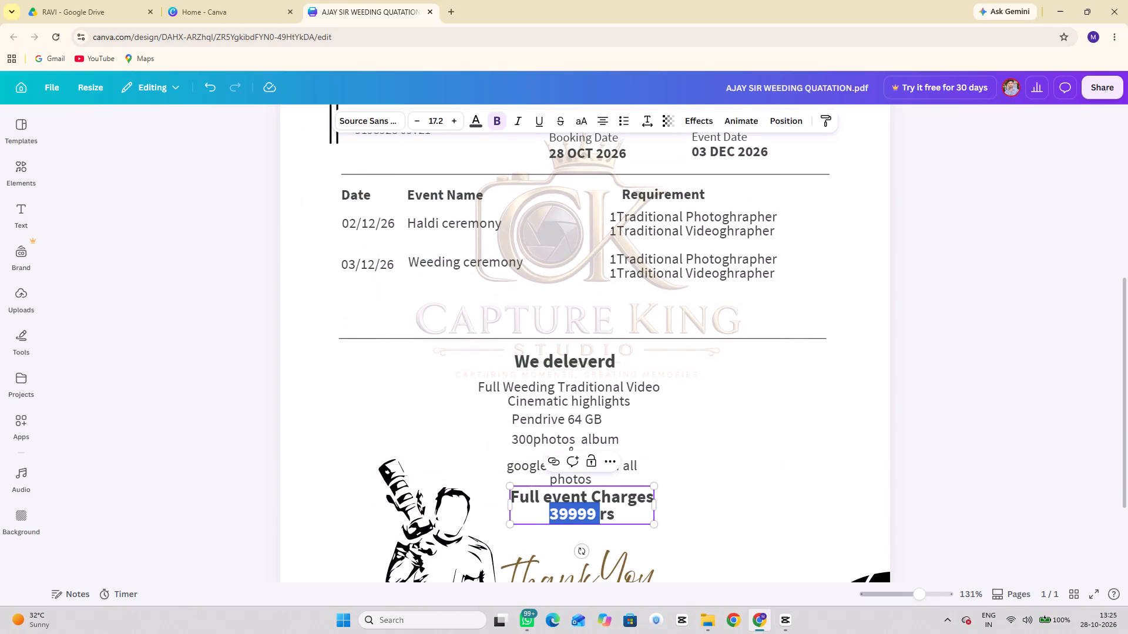
pyautogui.click(563, 515)
pyautogui.click(568, 515)
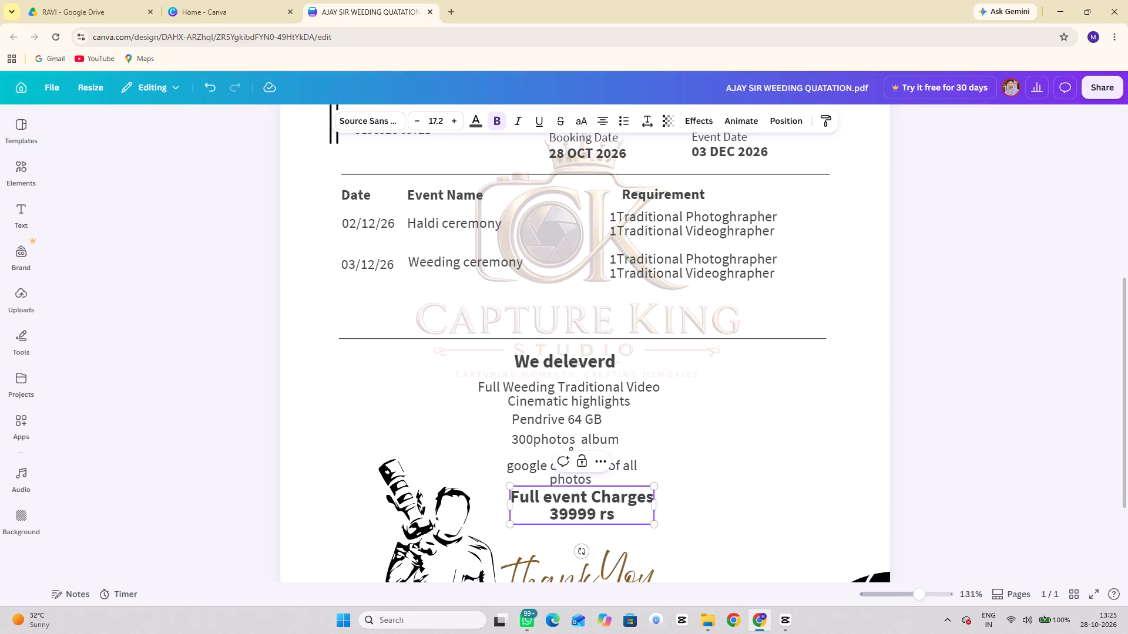
pyautogui.press('BackSpace')
pyautogui.press('8')
pyautogui.click(714, 479)
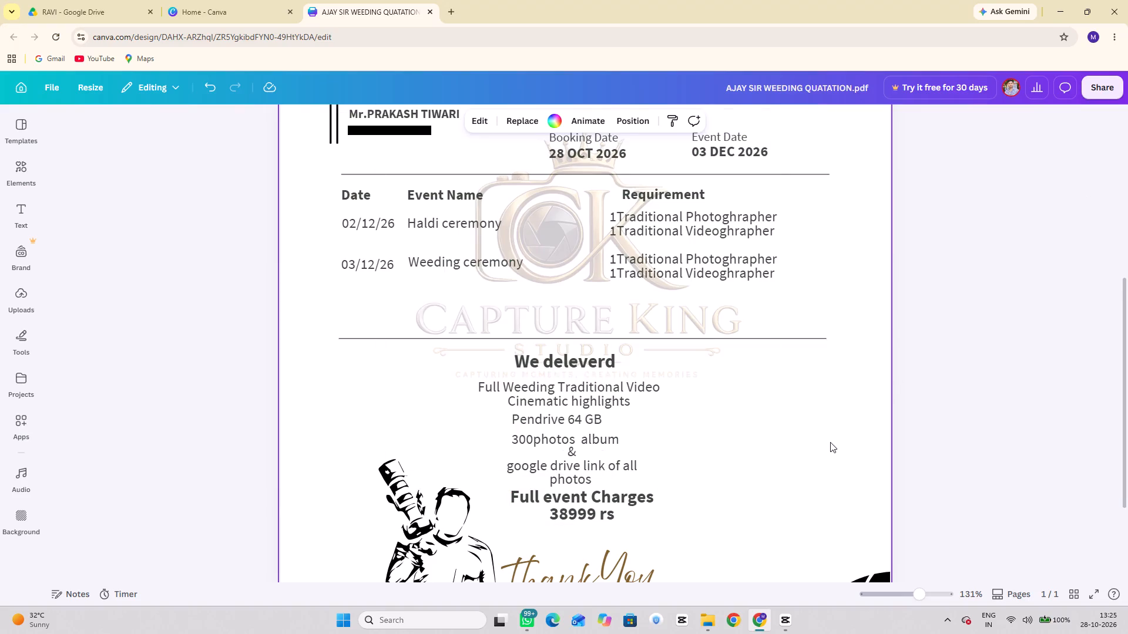
# Download the finished quotation as a PDF with the Digital preset.
pyautogui.scroll(-3, 830, 442)
pyautogui.scroll(6, 830, 442)
pyautogui.scroll(-1, 830, 442)
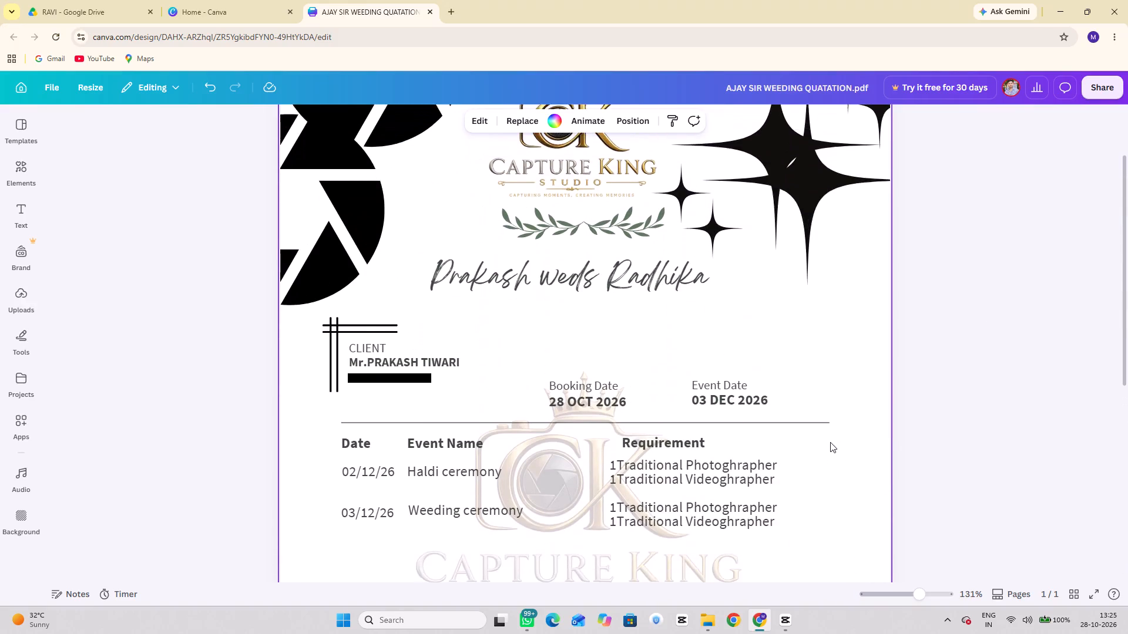
pyautogui.scroll(-3, 830, 442)
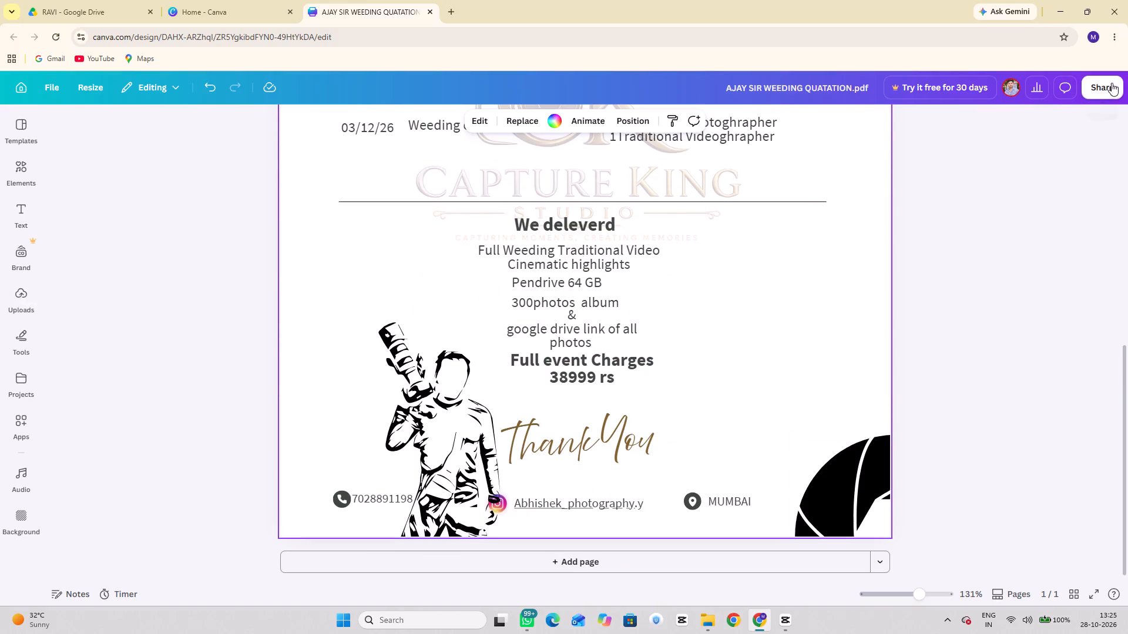
pyautogui.click(1110, 83)
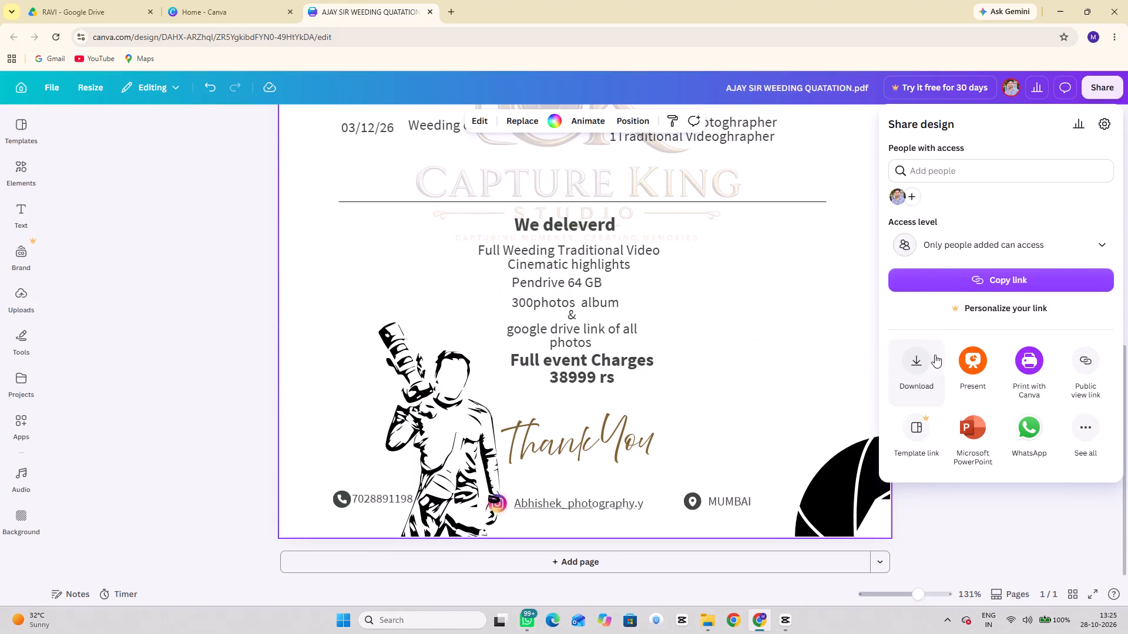
pyautogui.click(921, 355)
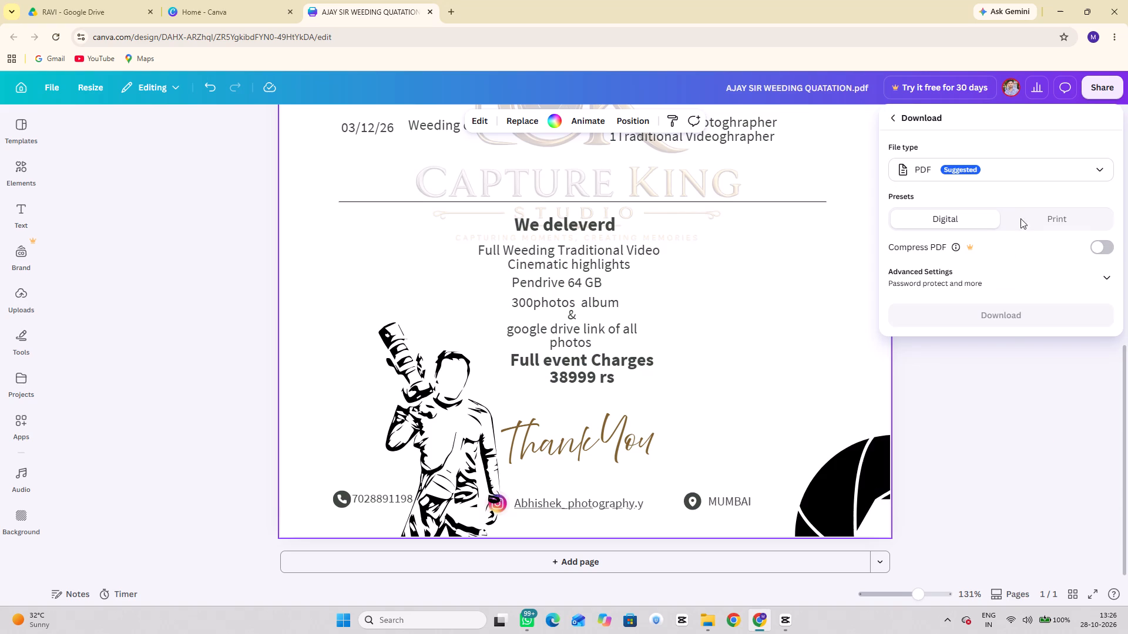
pyautogui.click(1000, 314)
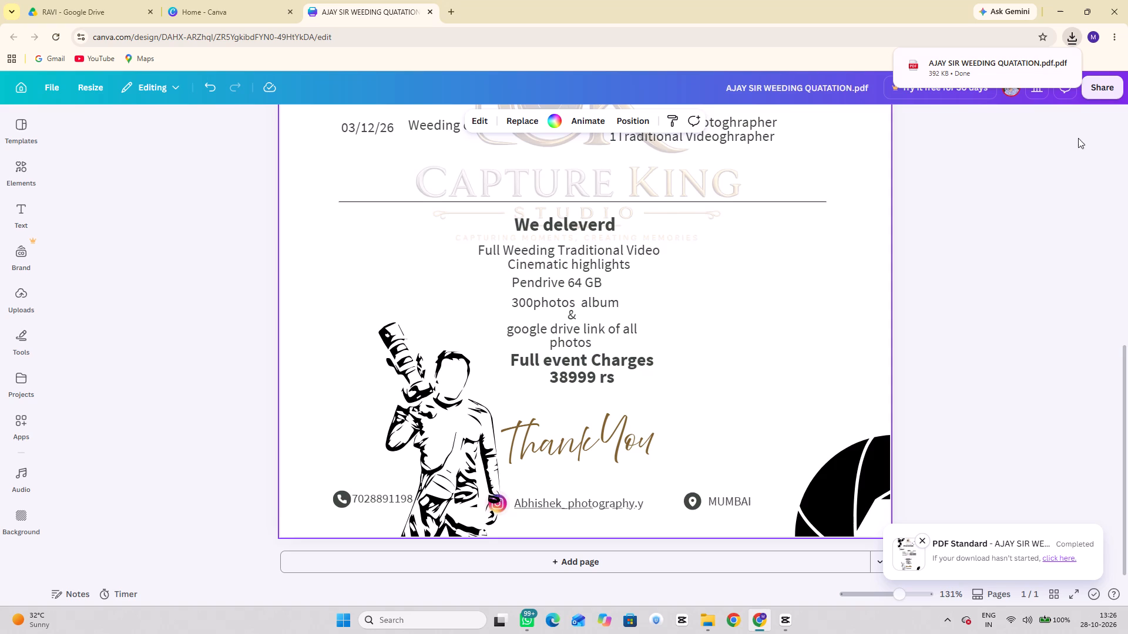
# Open the downloaded quotation PDF to check the exported page.
pyautogui.click(976, 73)
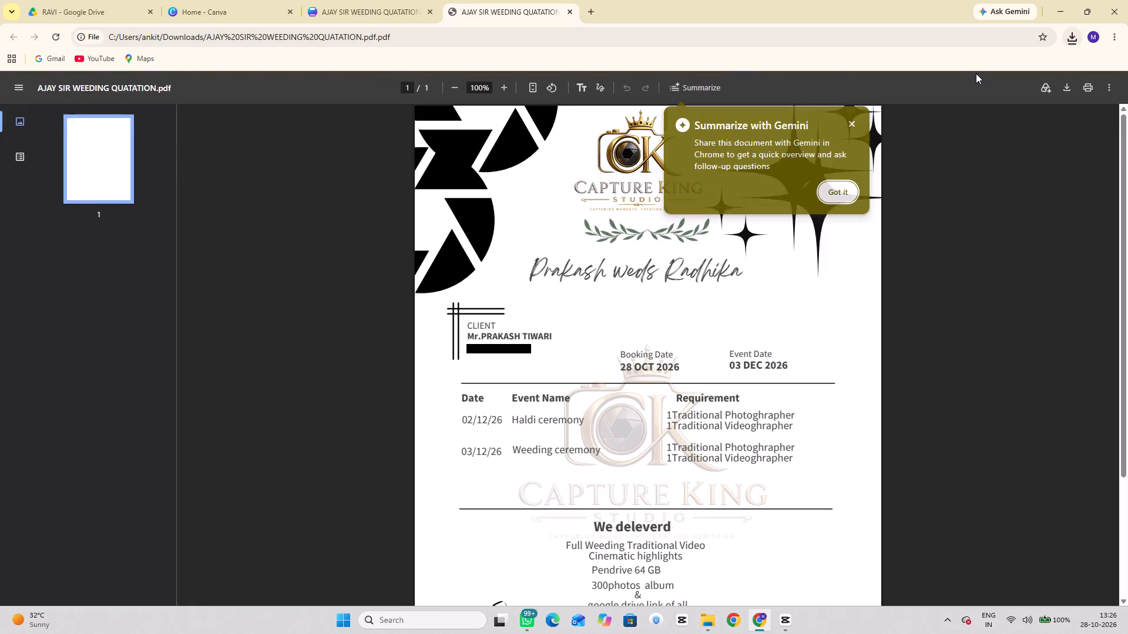
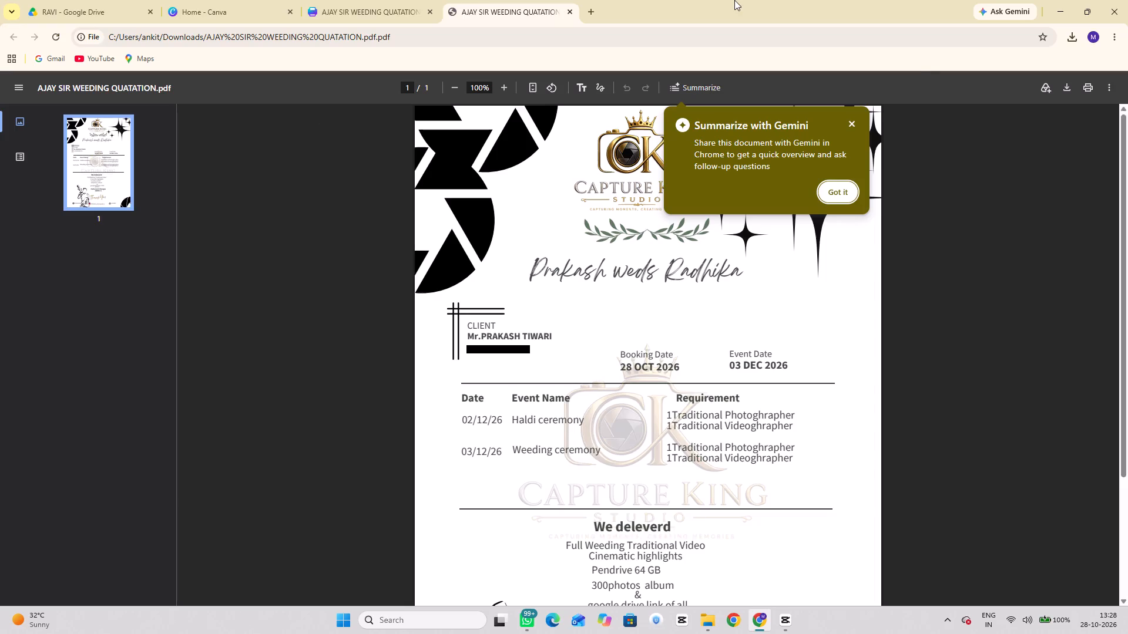
# Dismiss the Gemini summary tip, check the exported quotation PDF, and return to the quotation design in Canva.
pyautogui.click(851, 122)
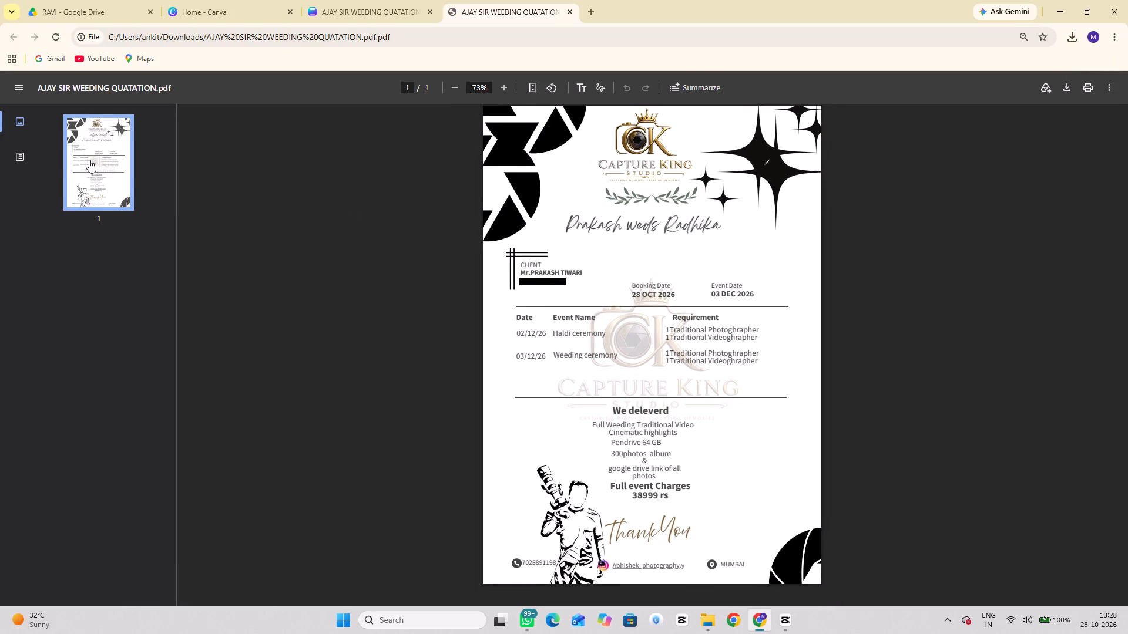
pyautogui.hscroll(3, 84, 158)
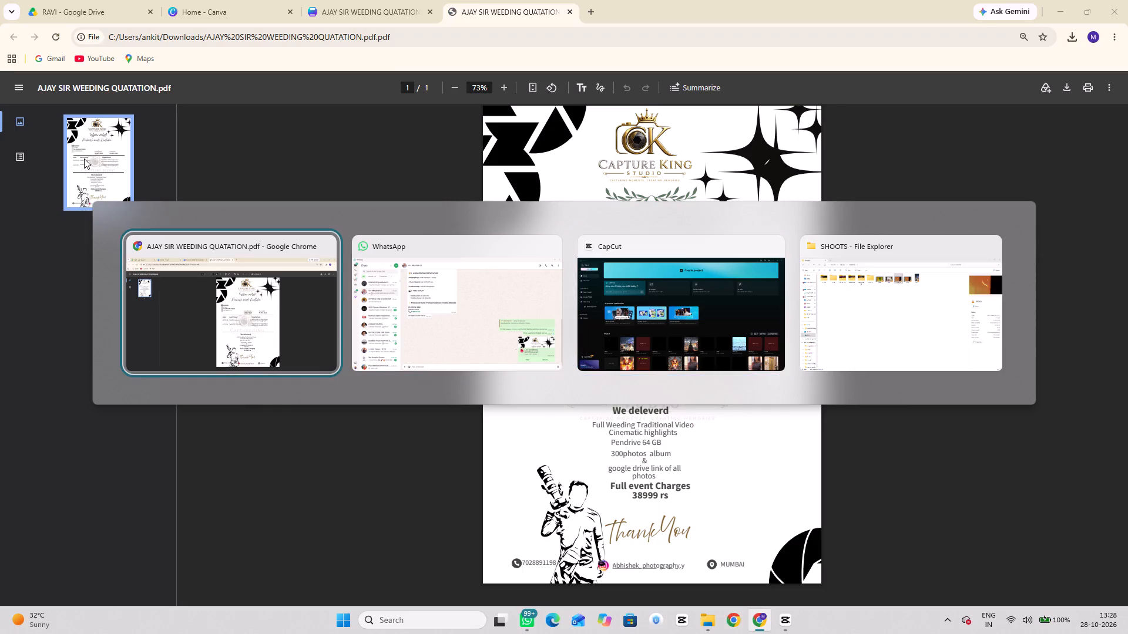
pyautogui.click(351, 1)
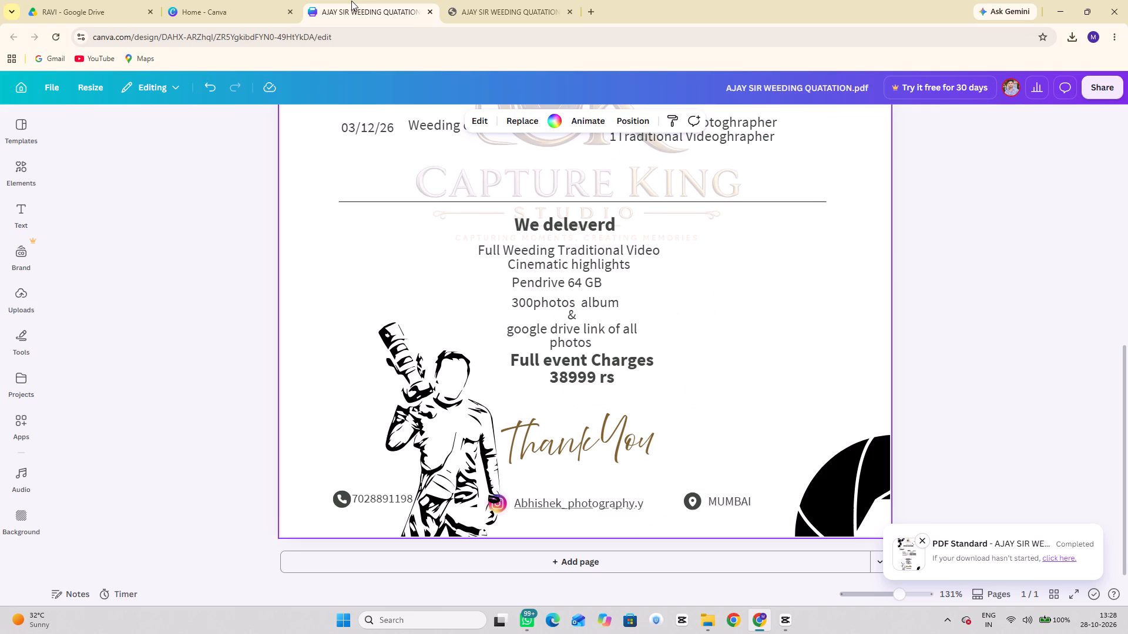
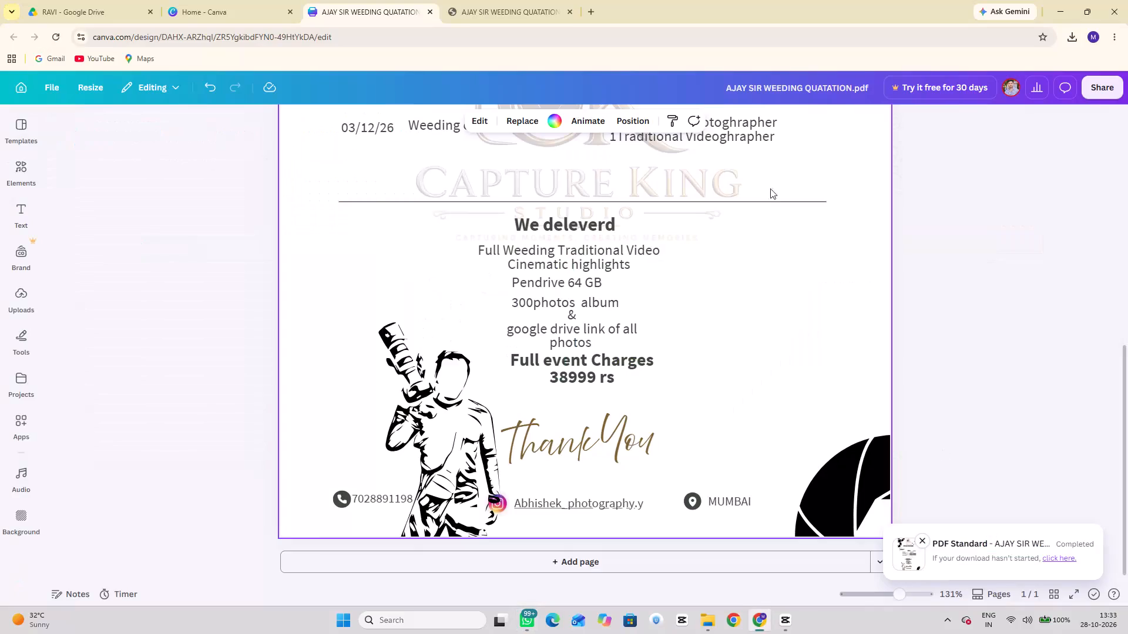
# Switch to the RAVI folder in Google Drive to check the progress of the video upload.
pyautogui.click(71, 0)
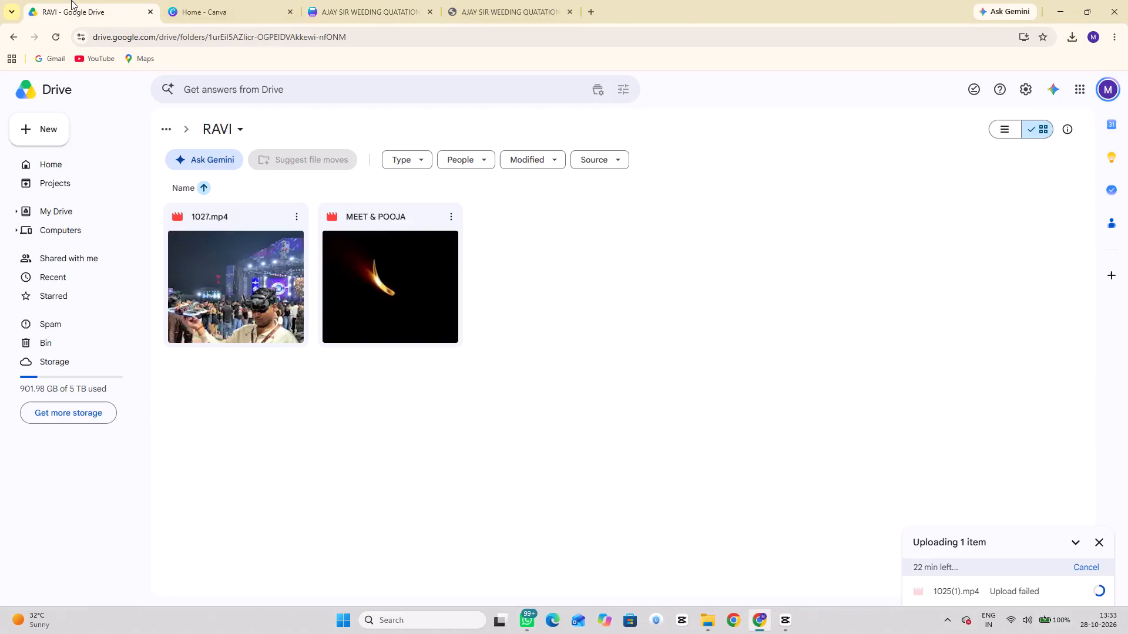